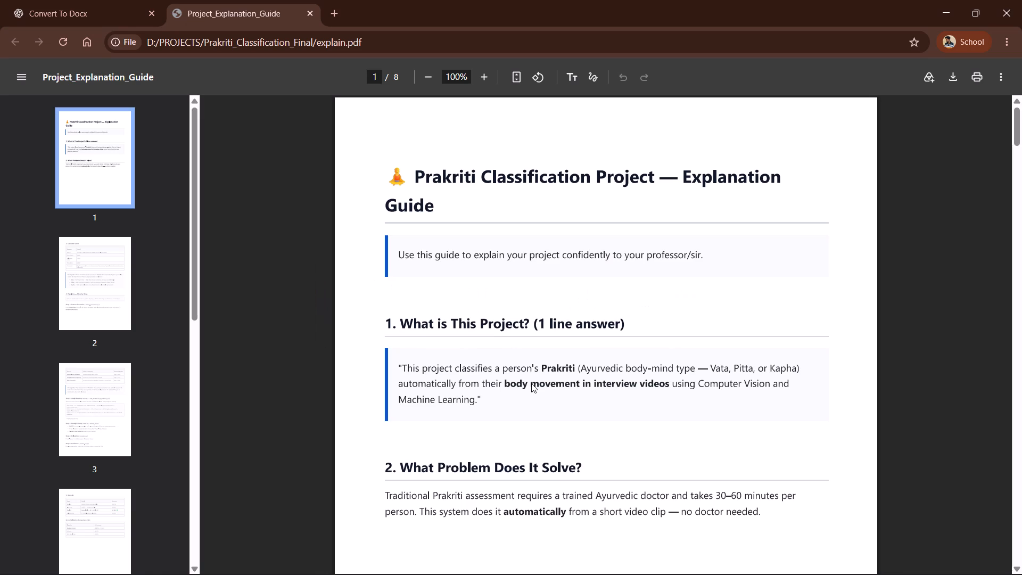
Skim the Prakriti project explanation guide, and look back through the Quantum-Safe REST API academic report to its title page.
scroll(531, 383, down, 7)
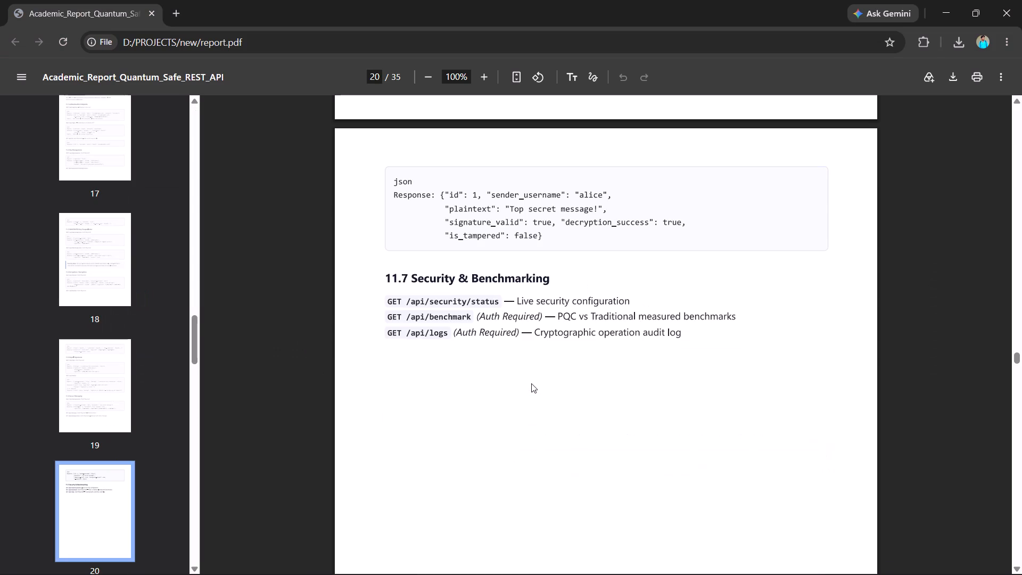
scroll(491, 336, up, 15)
scroll(491, 336, up, 7)
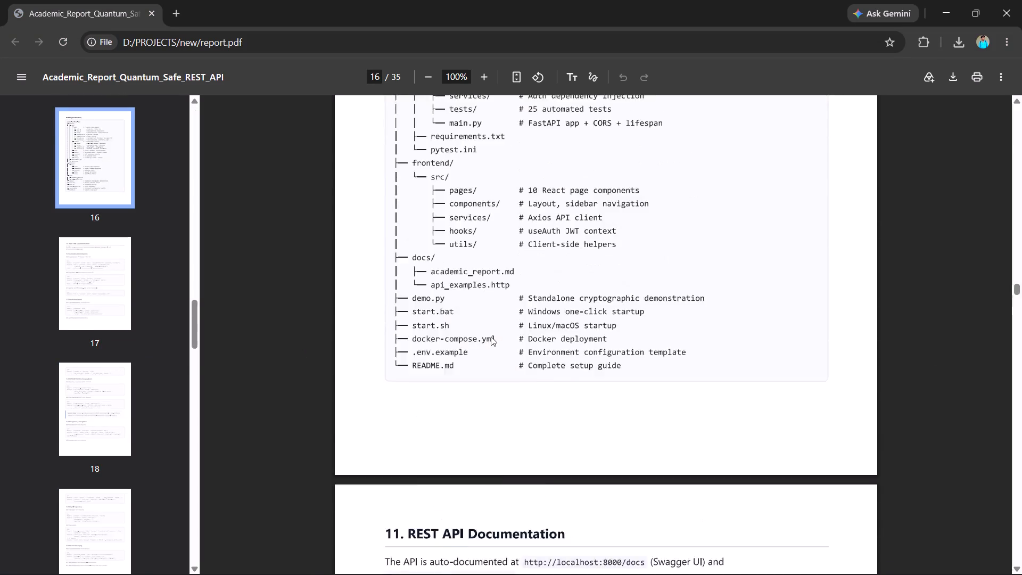
scroll(491, 336, up, 15)
scroll(491, 336, up, 11)
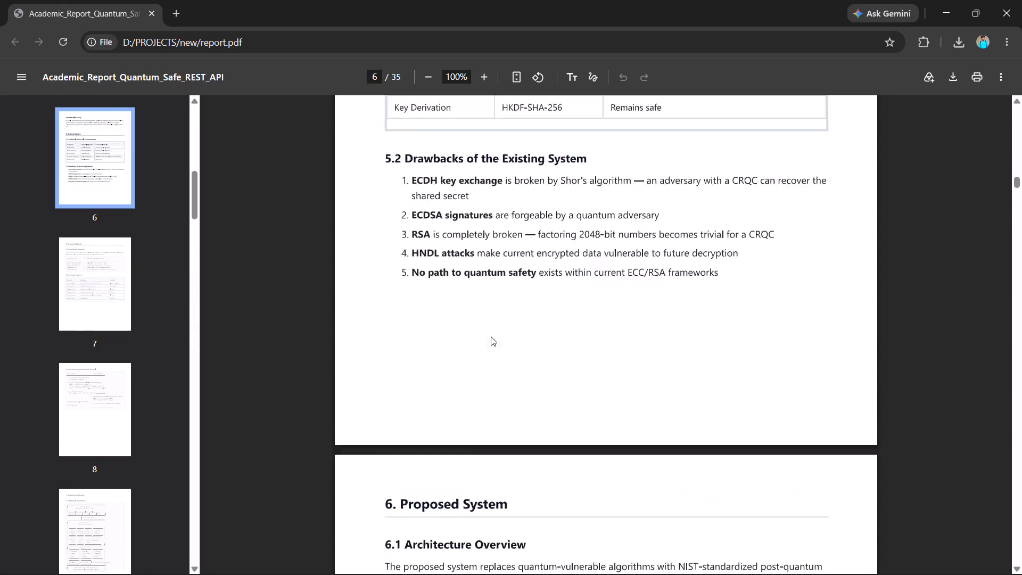
scroll(491, 336, up, 20)
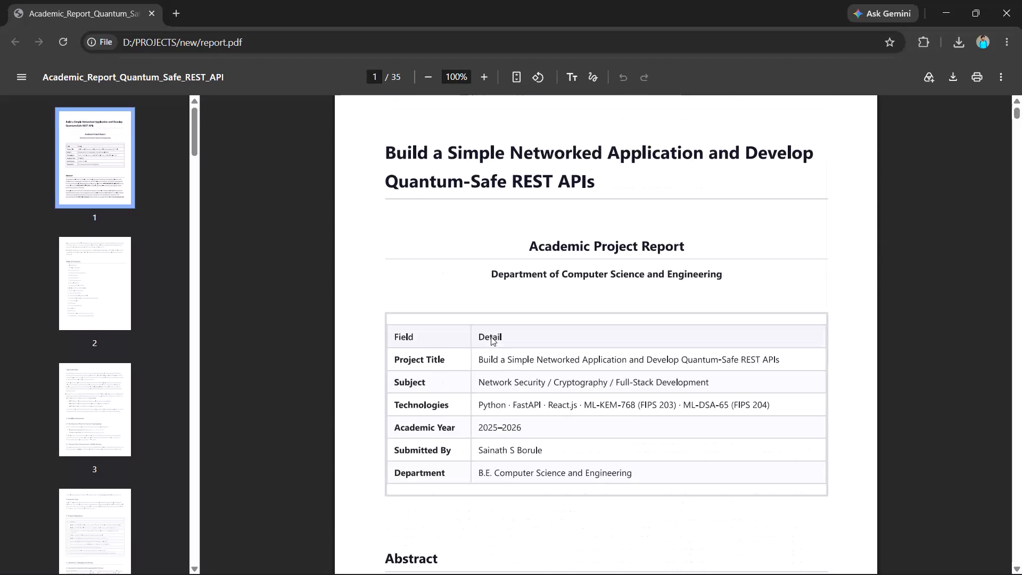
scroll(491, 336, up, 1)
click(152, 14)
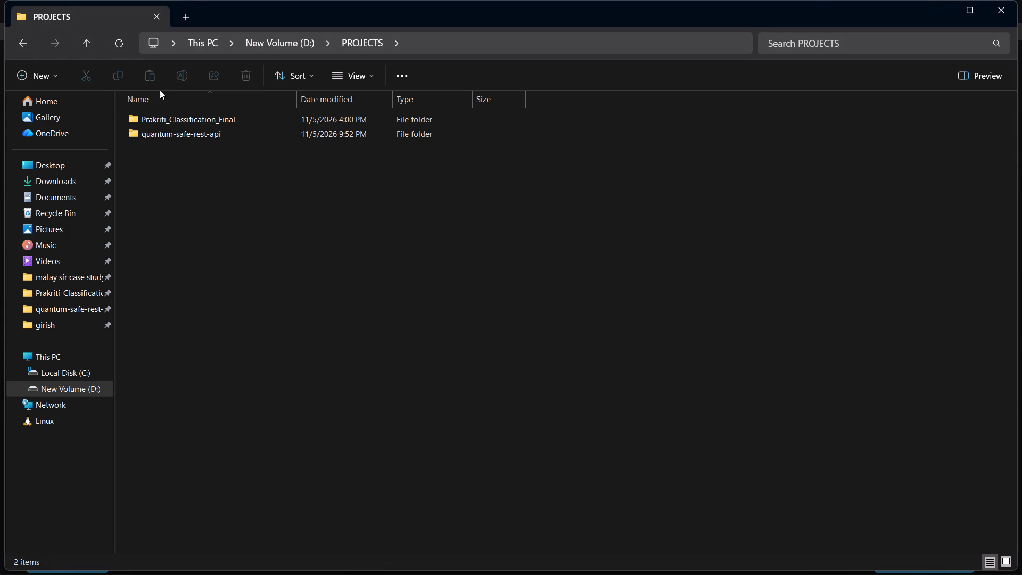
In File Explorer, create a new folder with the default name inside the quantum-safe-rest-api project folder.
drag(205, 141, 202, 135)
double_click(202, 135)
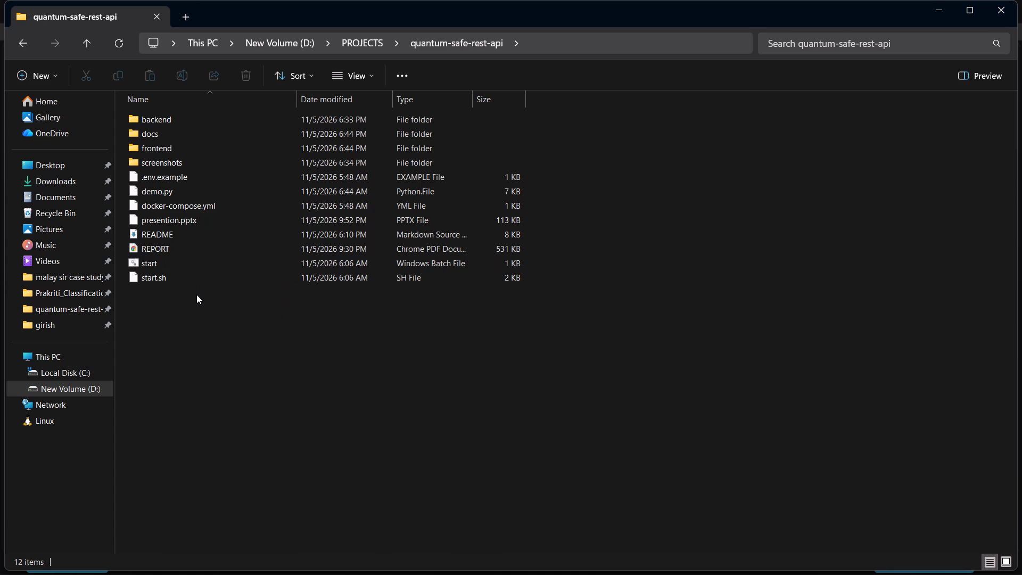
key(ctrl+shift+n)
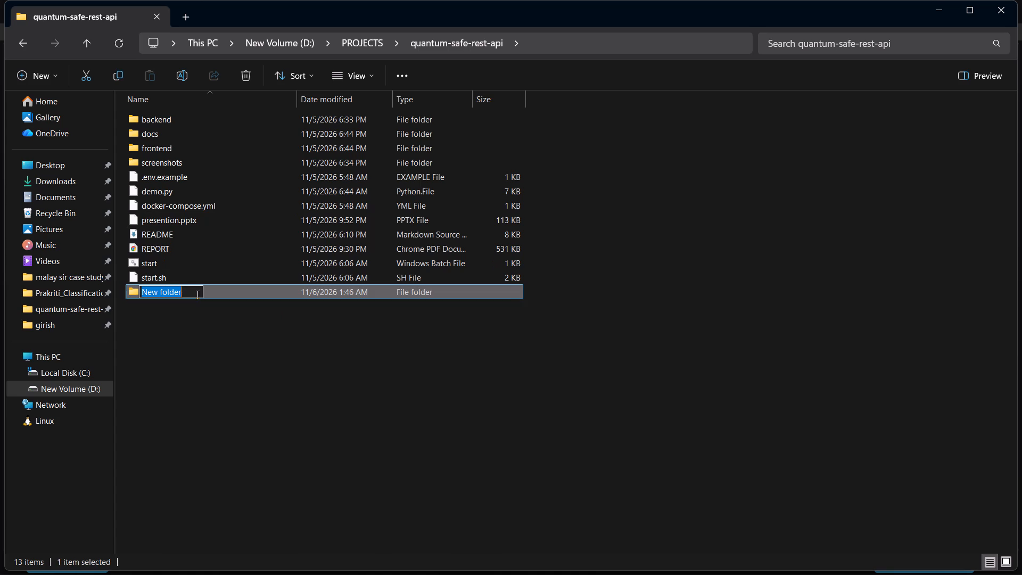
key(Return)
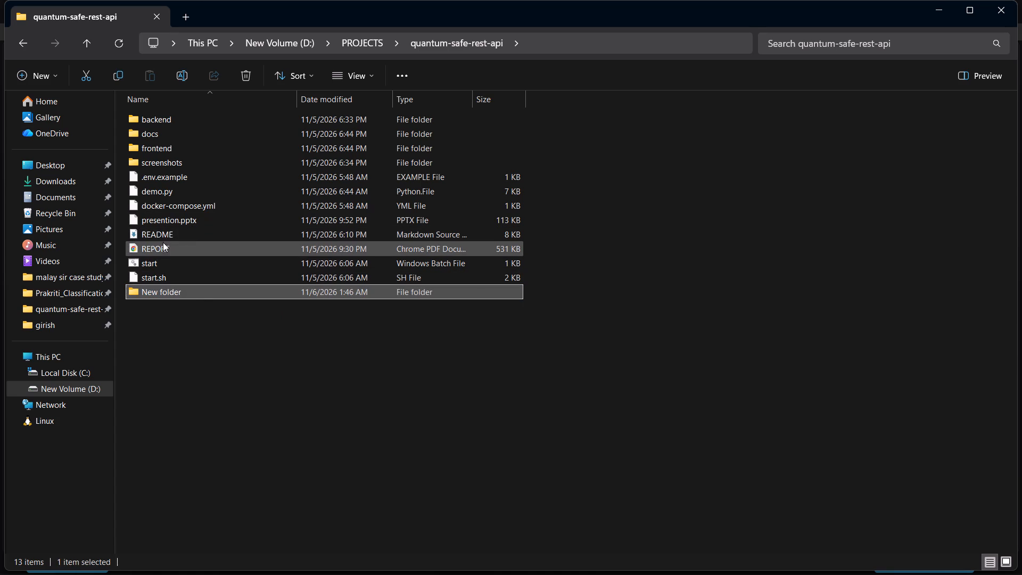
Move the REPORT PDF and presention.pptx together into the new folder.
click(163, 244)
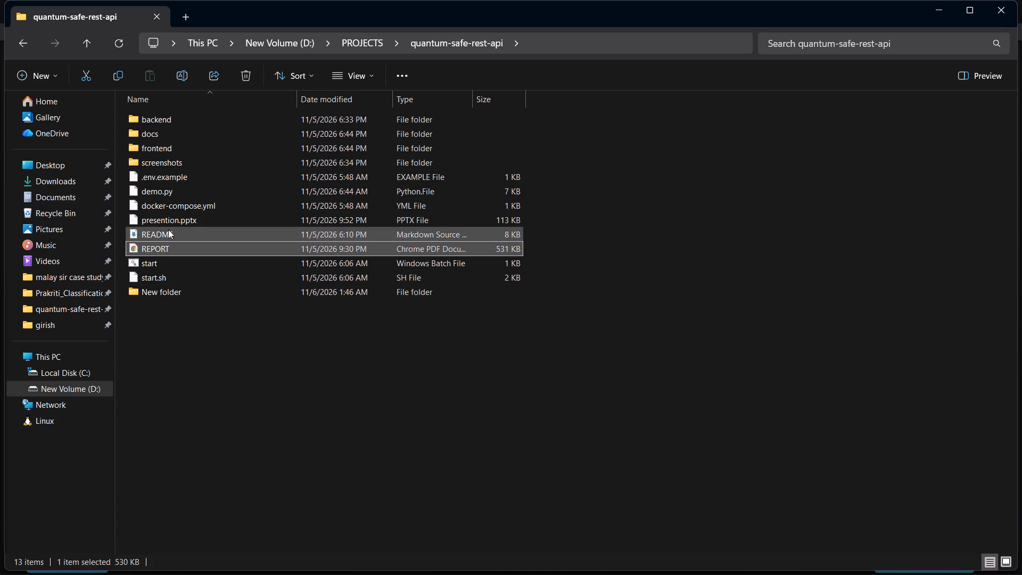
ctrl+click(174, 221)
drag(171, 245, 186, 289)
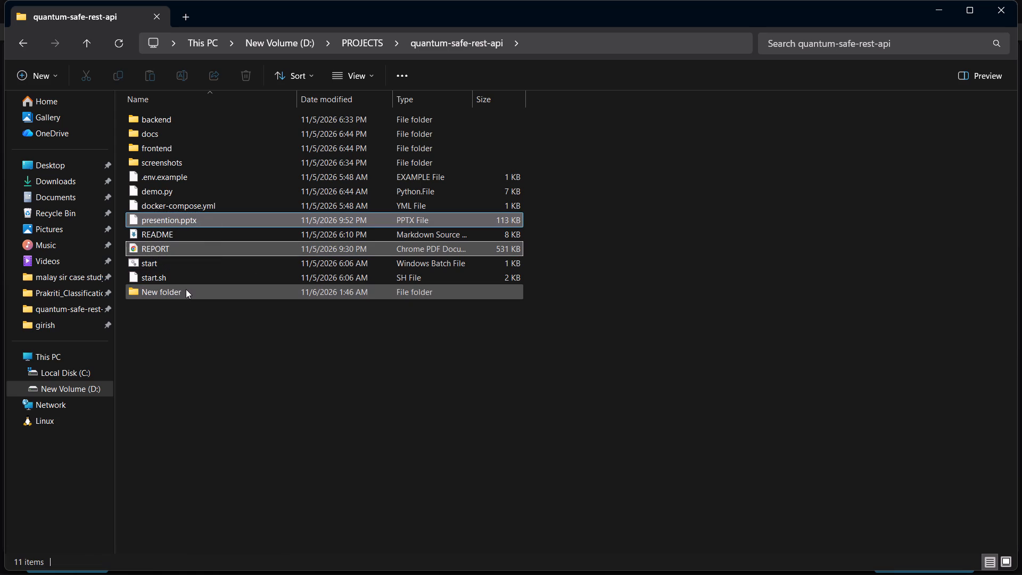
Open the REPORT PDF from inside the new folder.
double_click(170, 268)
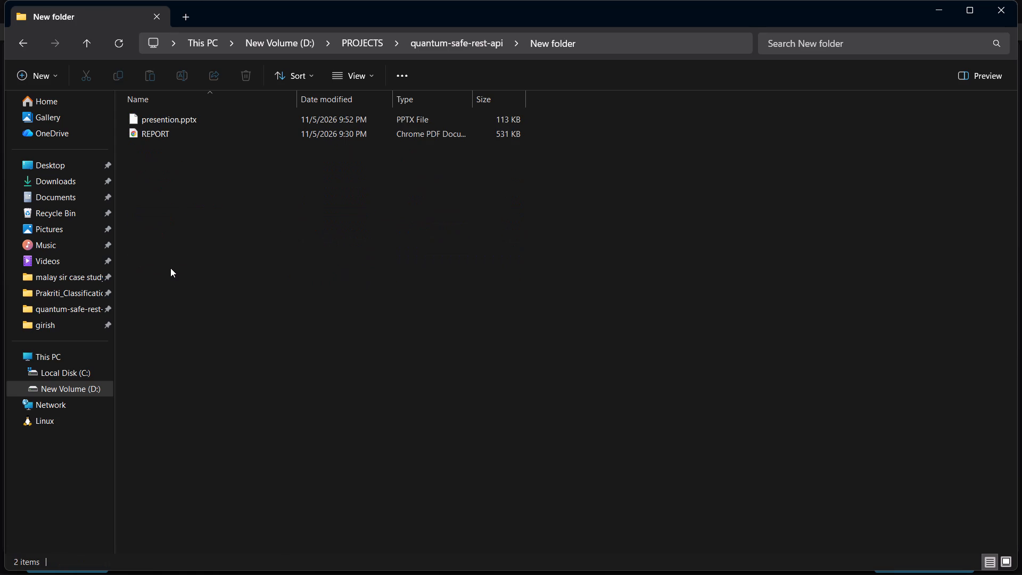
click(177, 126)
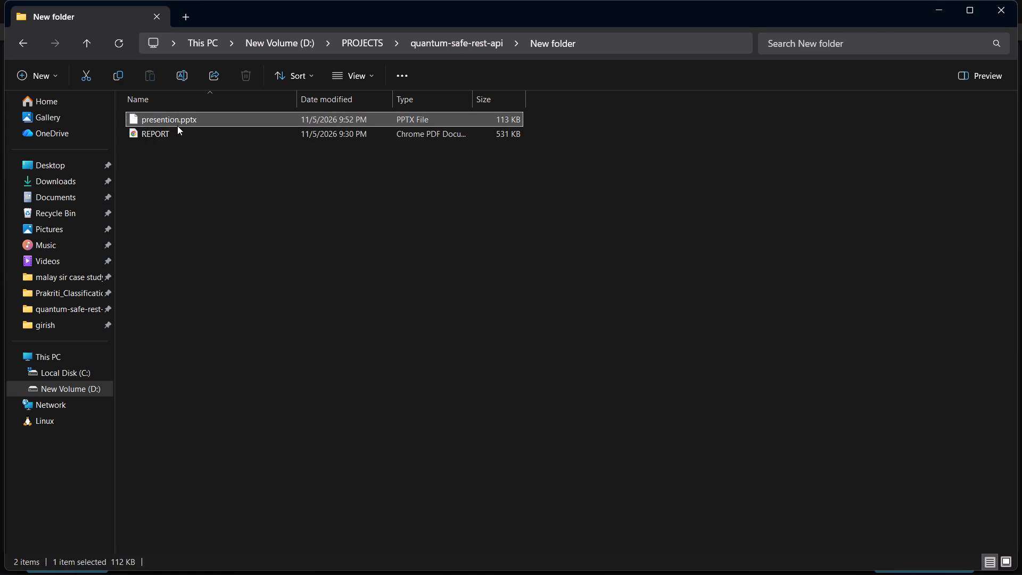
click(176, 132)
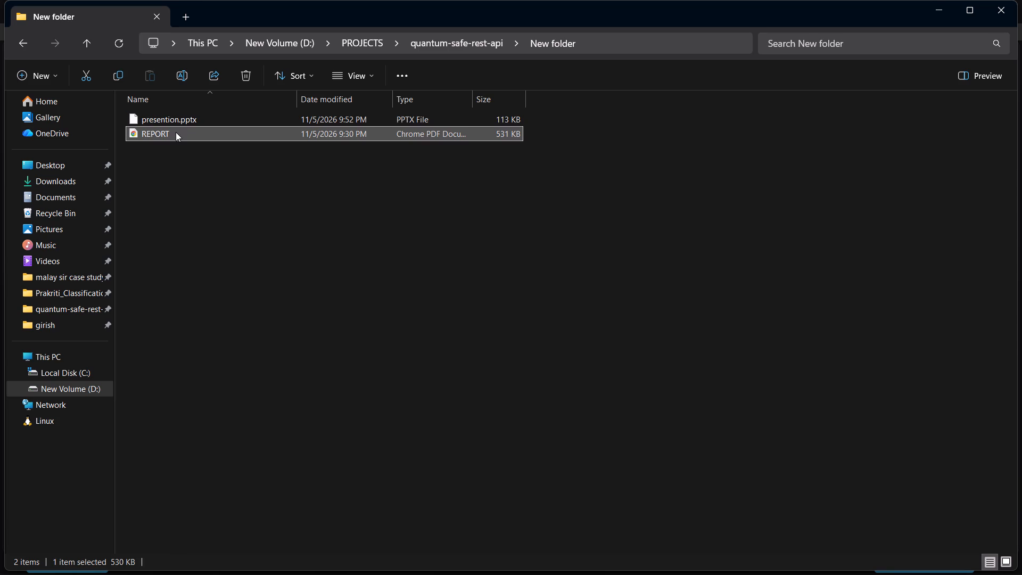
double_click(176, 132)
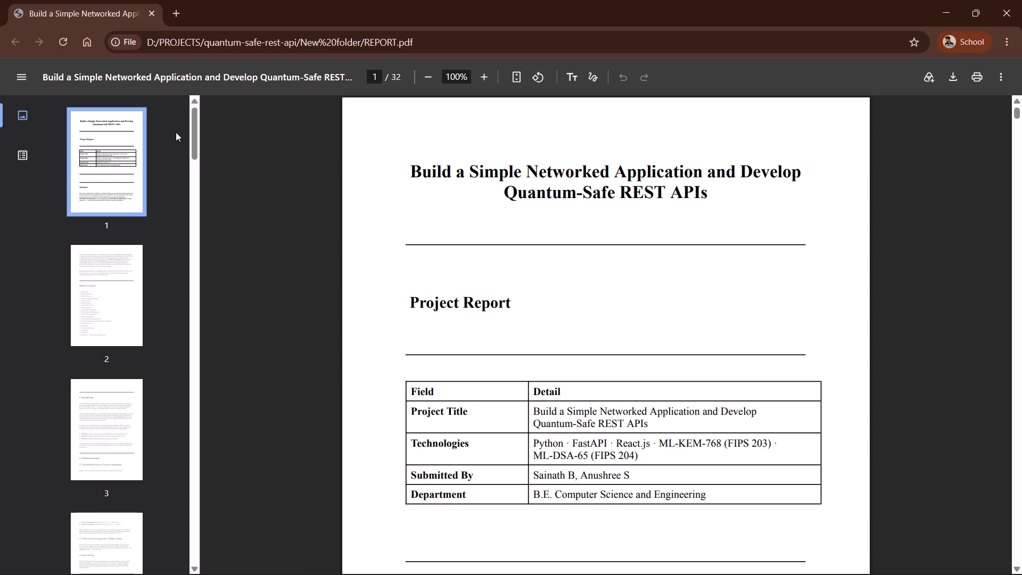
Examine the report's project details table and abstract on the first page.
scroll(176, 132, down, 1)
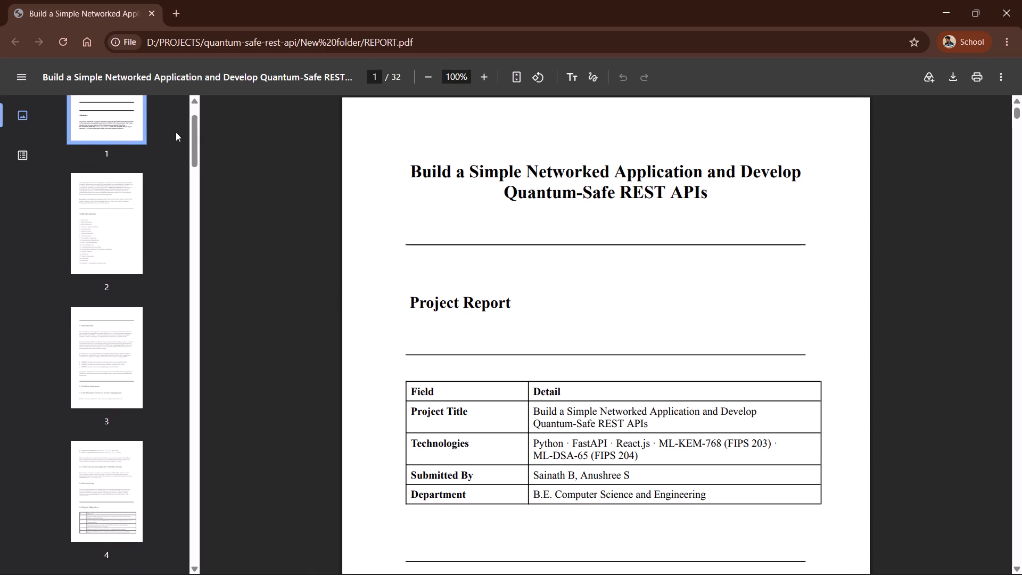
scroll(176, 132, down, 1)
scroll(349, 320, down, 4)
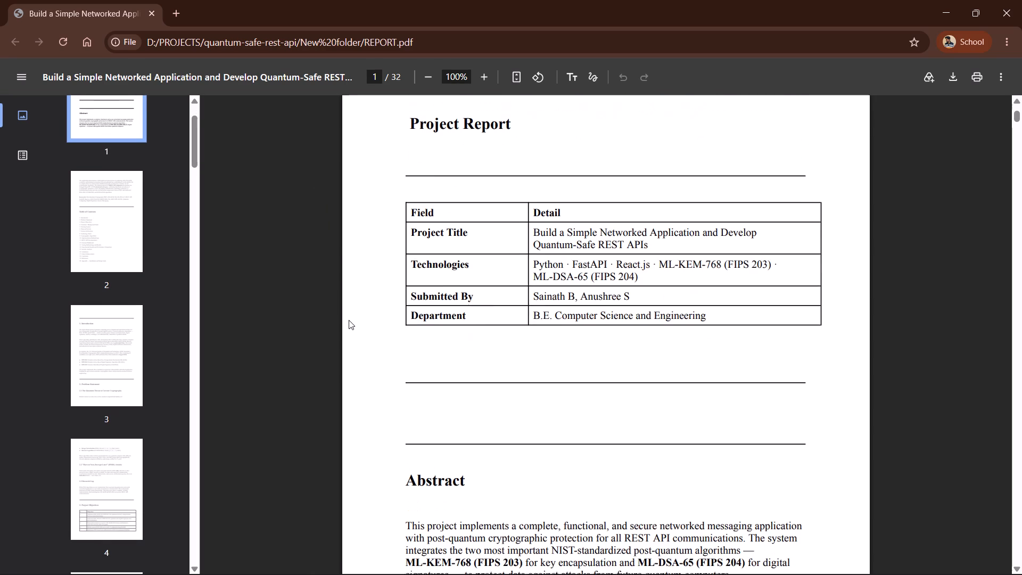
scroll(349, 320, down, 2)
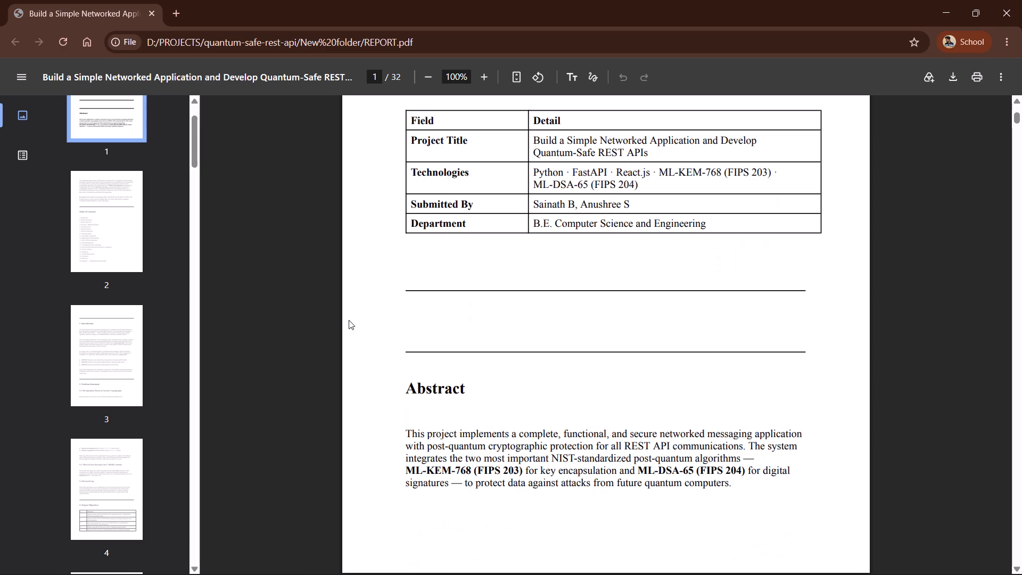
scroll(349, 320, down, 2)
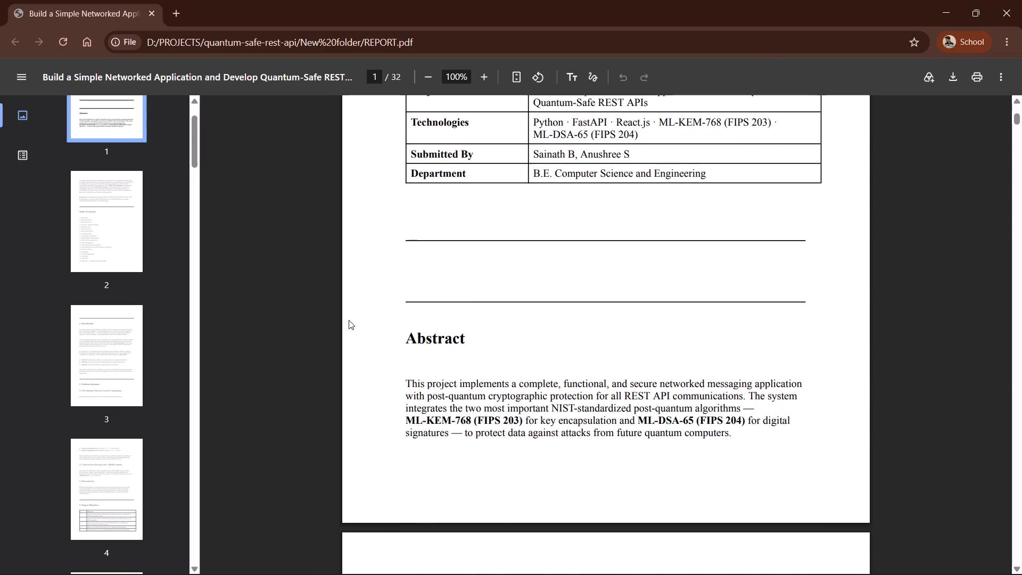
scroll(349, 320, down, 2)
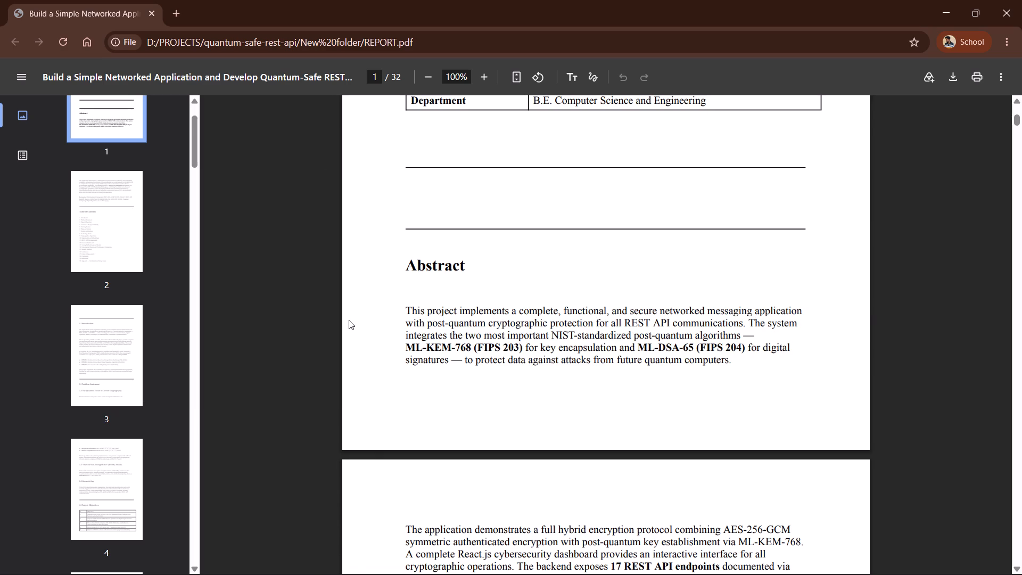
Find the Kuro app through the Windows search and launch it.
key(k)
key(Return)
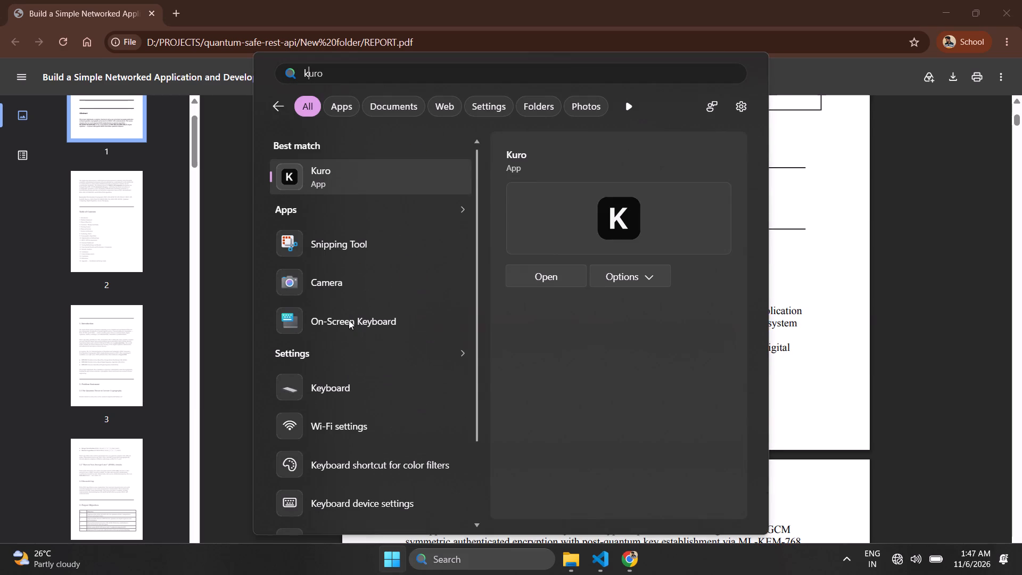
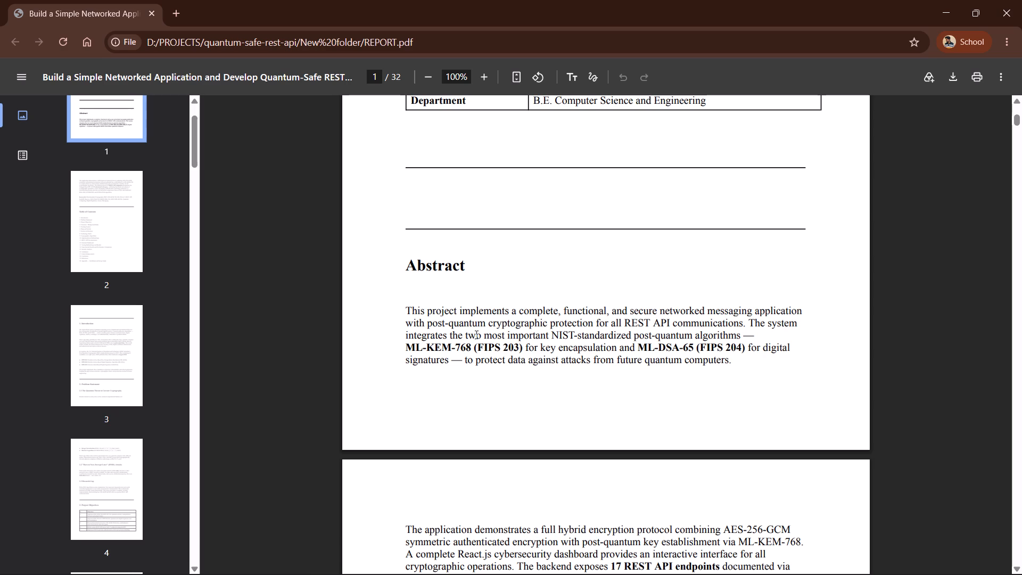
Read the rest of the report's abstract, the keywords and the table of contents on page 2.
scroll(475, 334, down, 2)
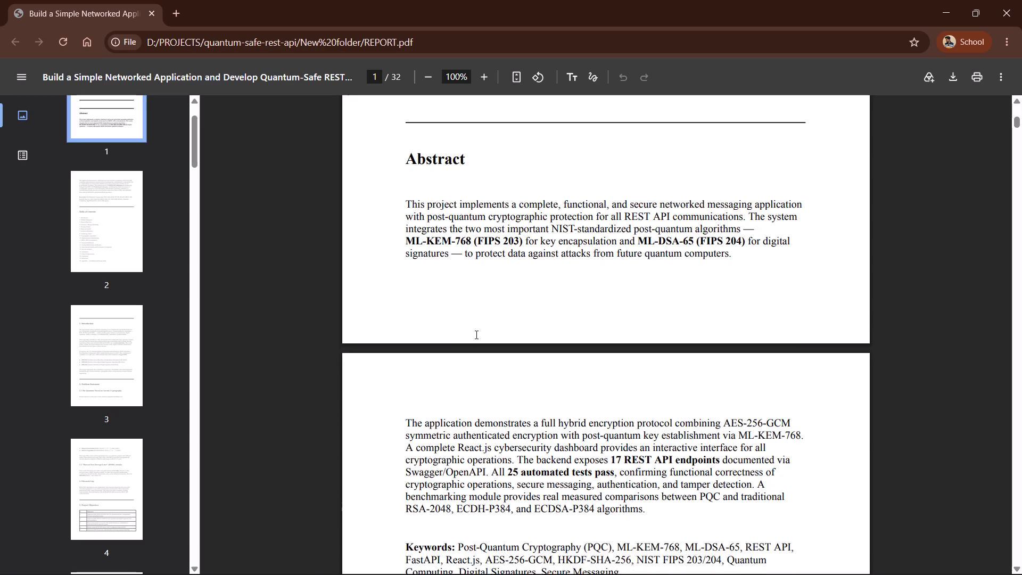
scroll(475, 334, down, 2)
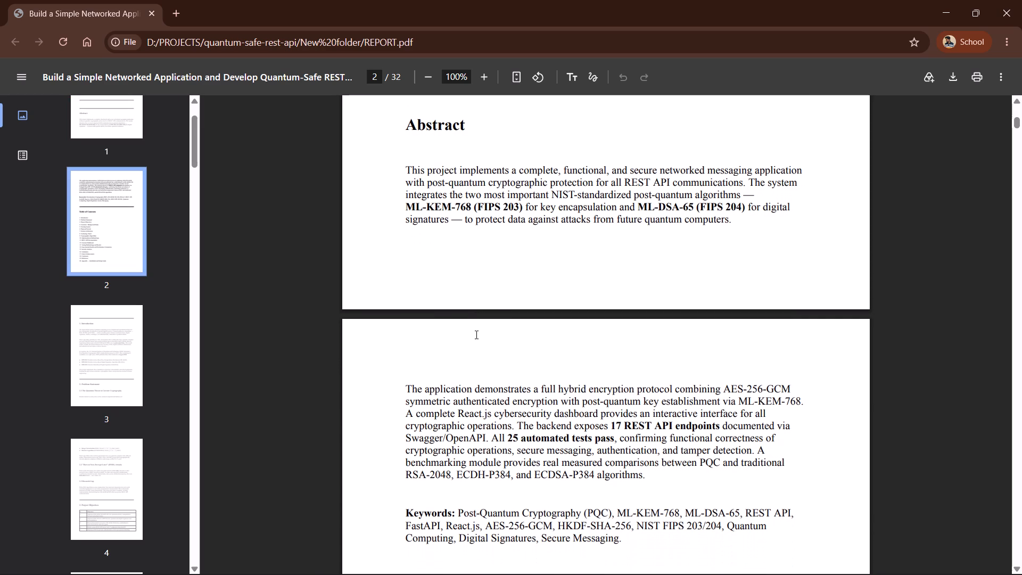
scroll(475, 334, down, 1)
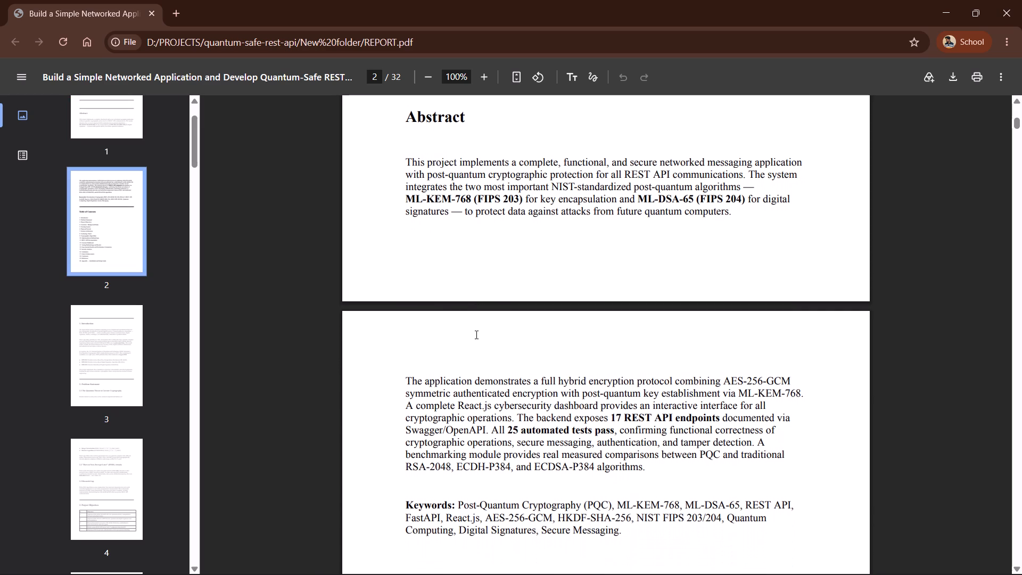
scroll(475, 334, down, 2)
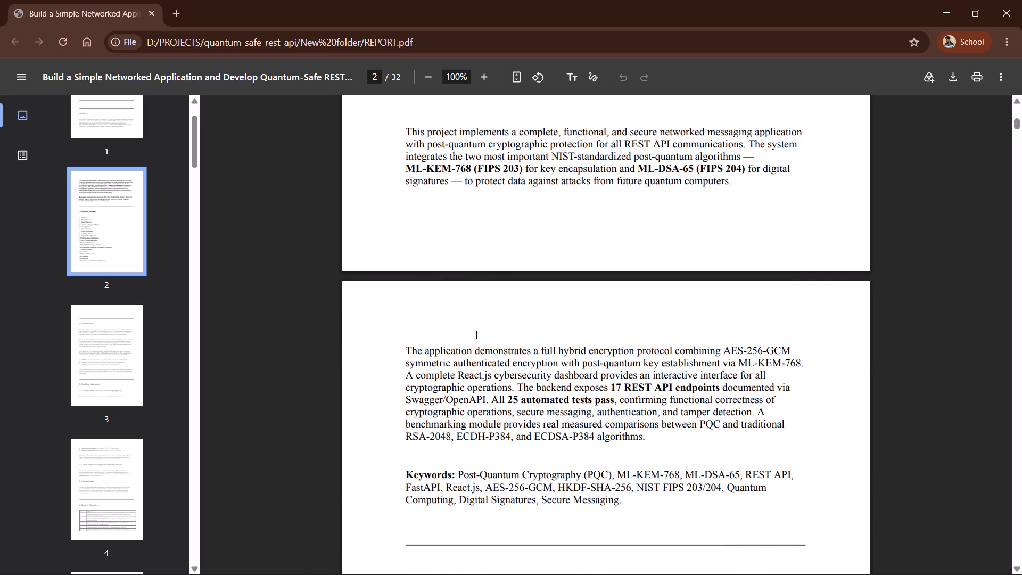
scroll(475, 334, down, 1)
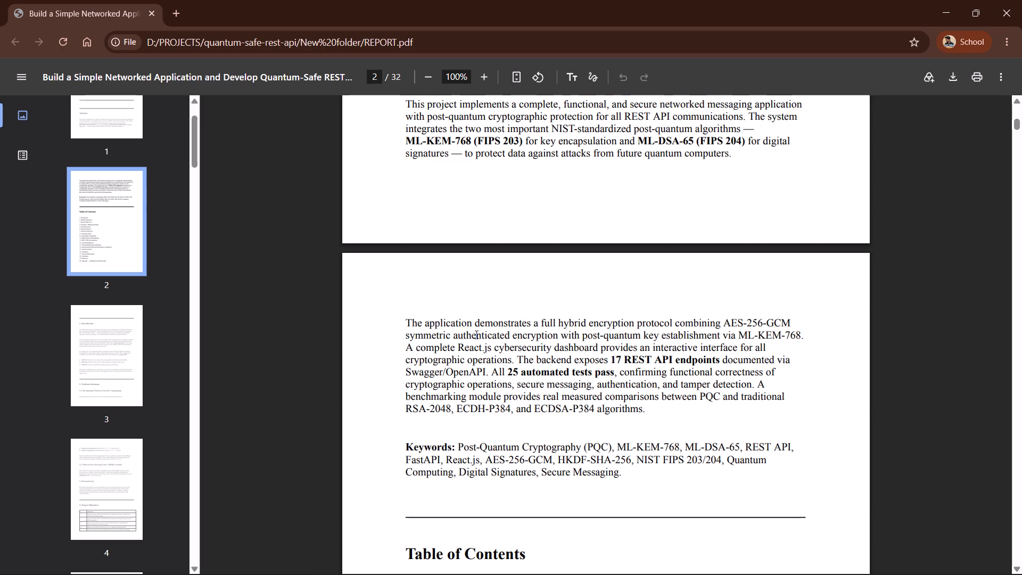
scroll(475, 334, down, 3)
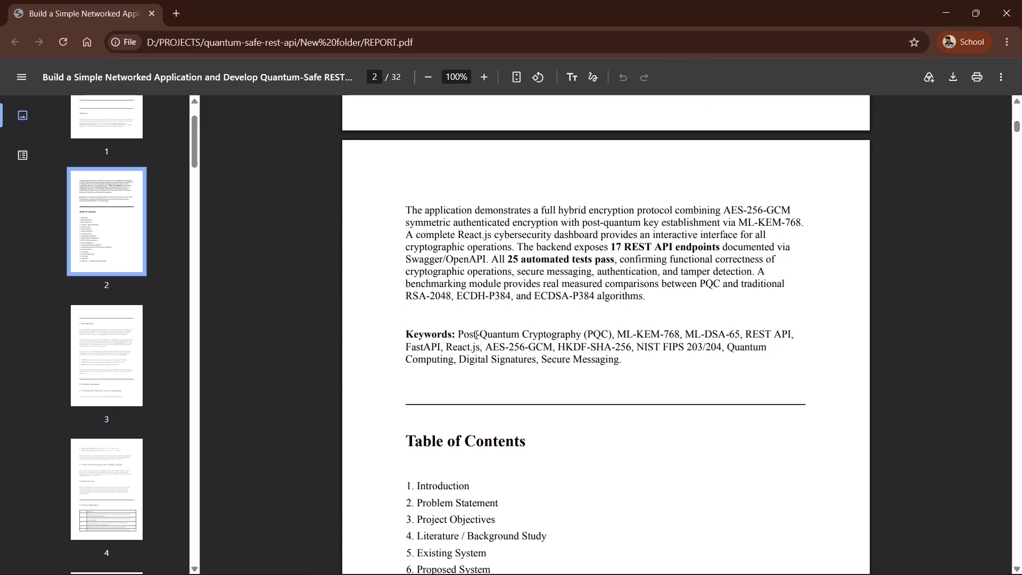
scroll(475, 333, down, 1)
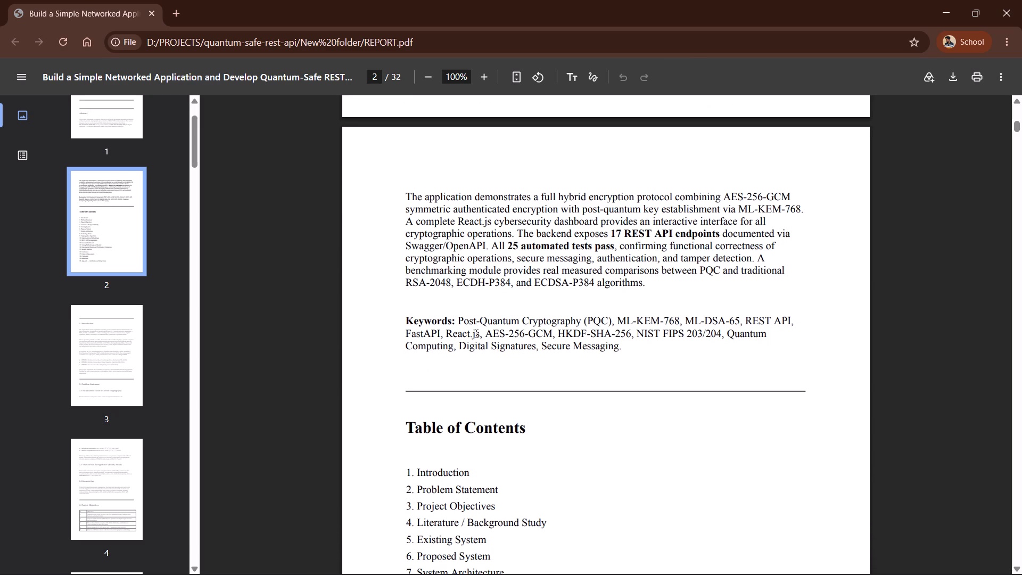
scroll(475, 333, down, 4)
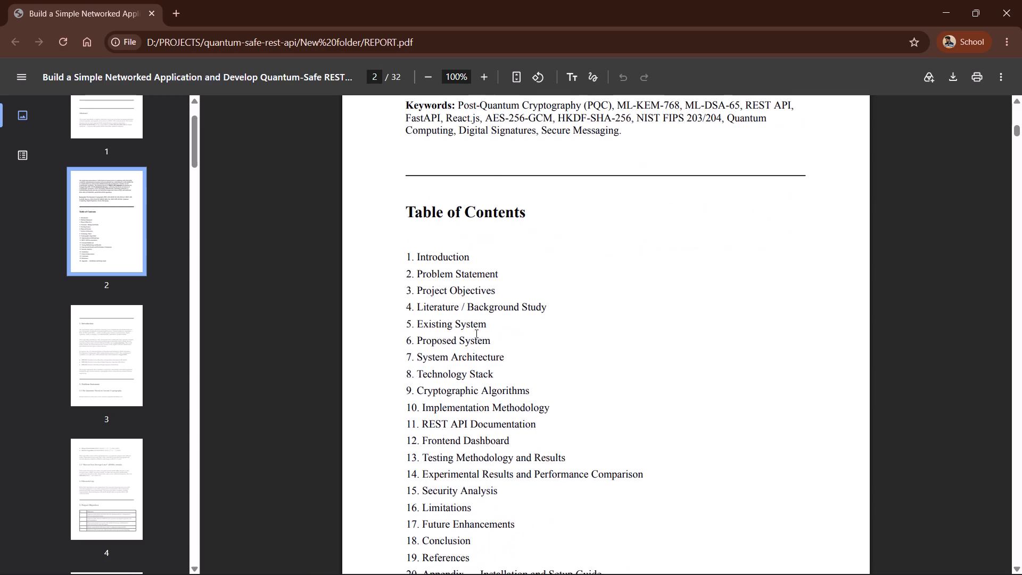
scroll(475, 333, down, 3)
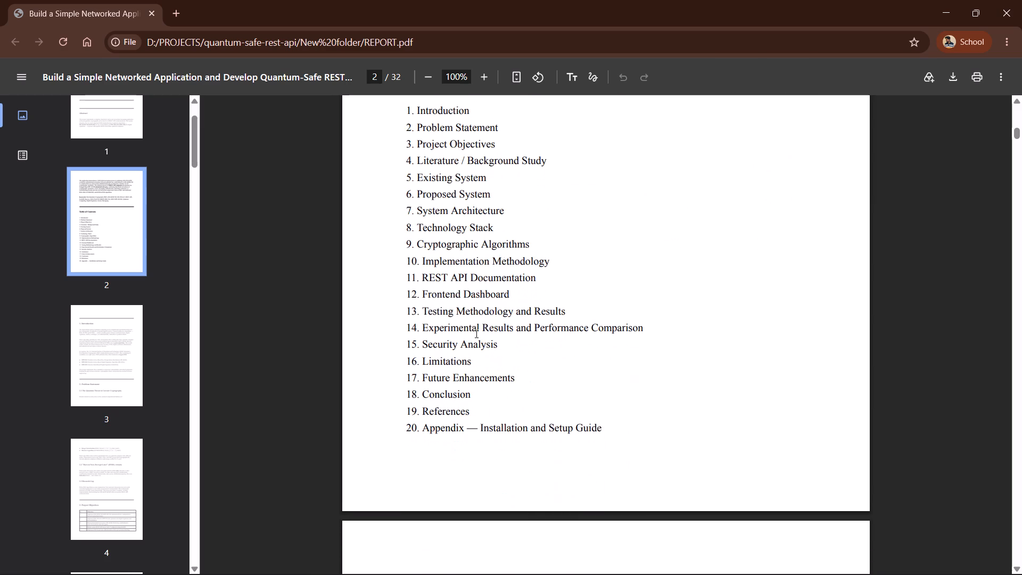
Read the report's Introduction section, including the list of FIPS 203, 204 and 205 standards.
scroll(475, 333, down, 6)
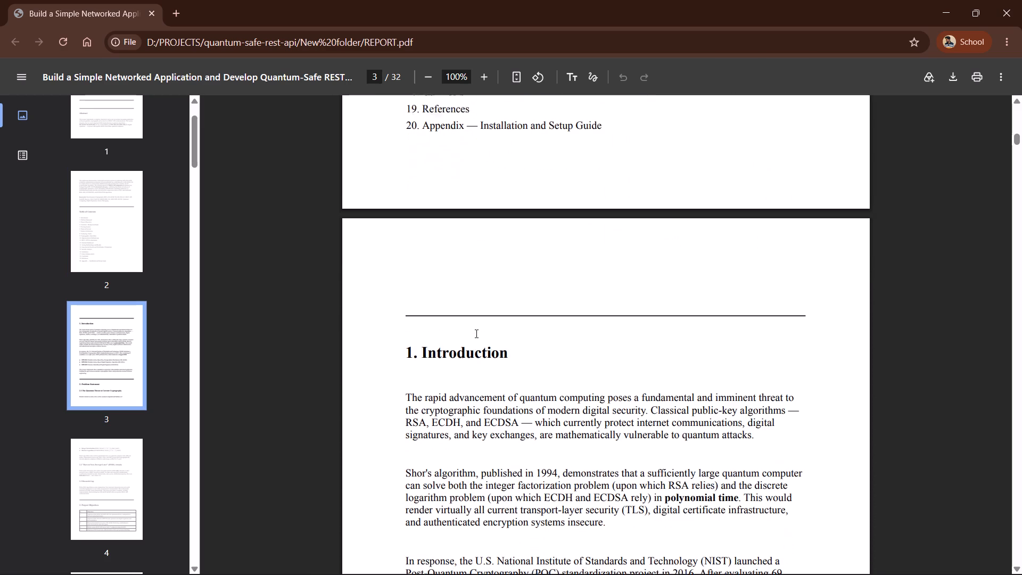
scroll(475, 333, down, 4)
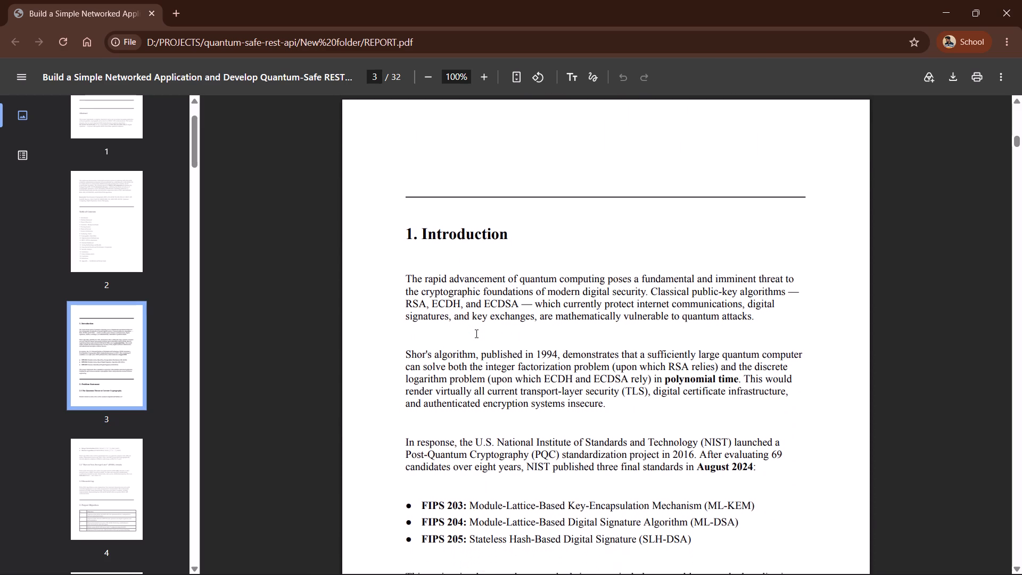
scroll(475, 333, down, 1)
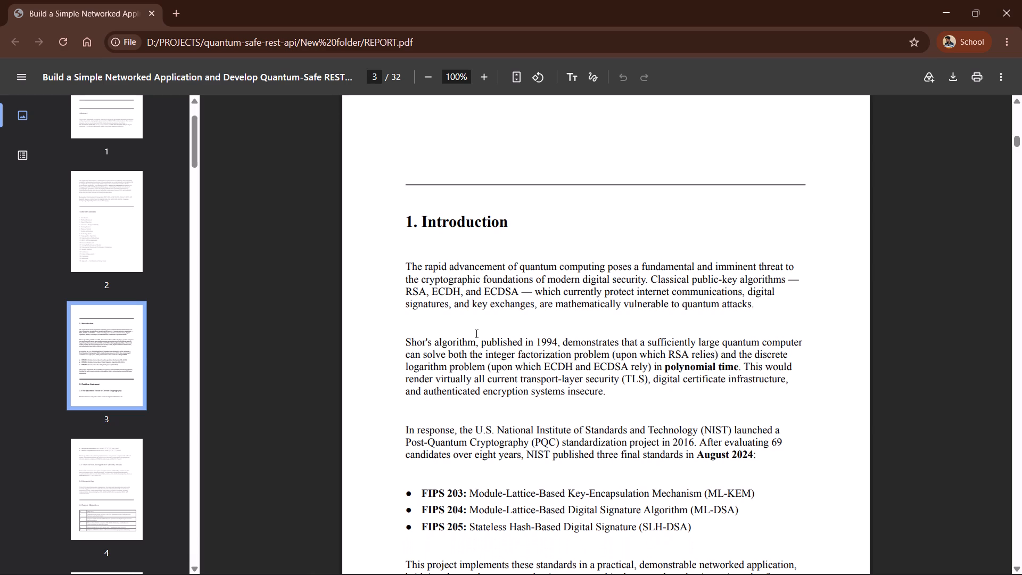
scroll(475, 333, down, 3)
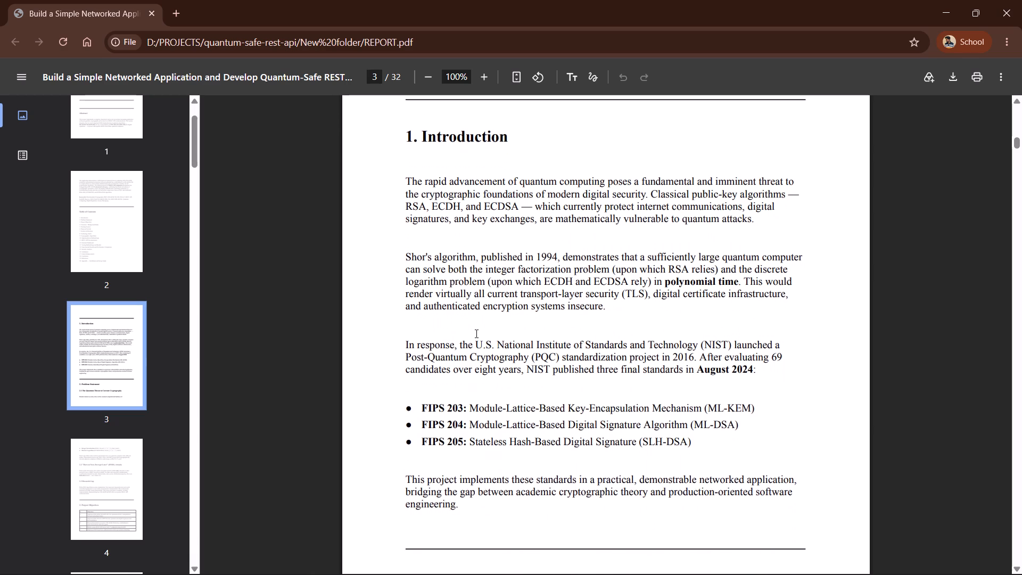
scroll(475, 333, down, 2)
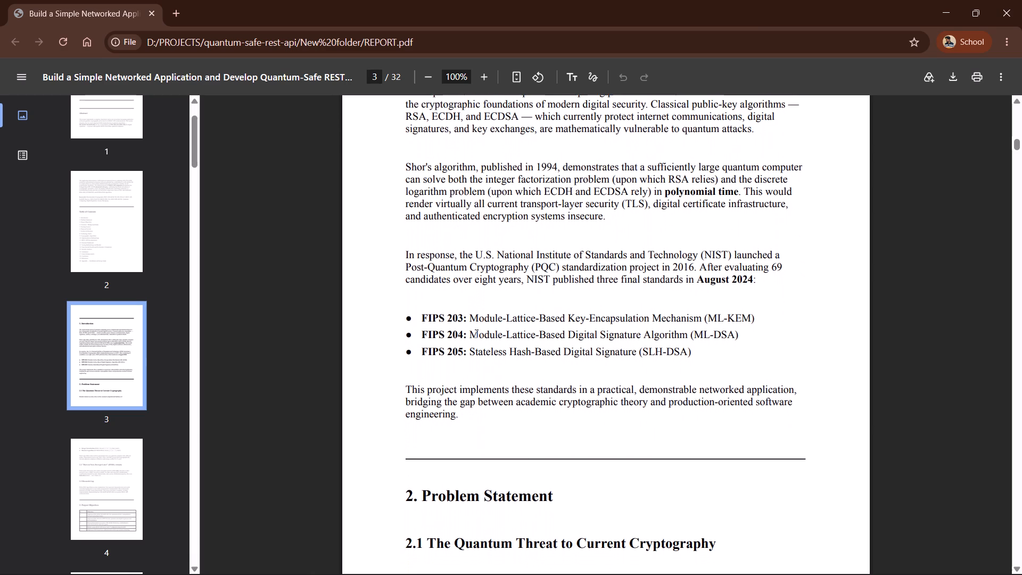
Read the Problem Statement section covering the quantum threat, "Harvest Now, Decrypt Later" attacks and the research gap.
scroll(475, 333, down, 3)
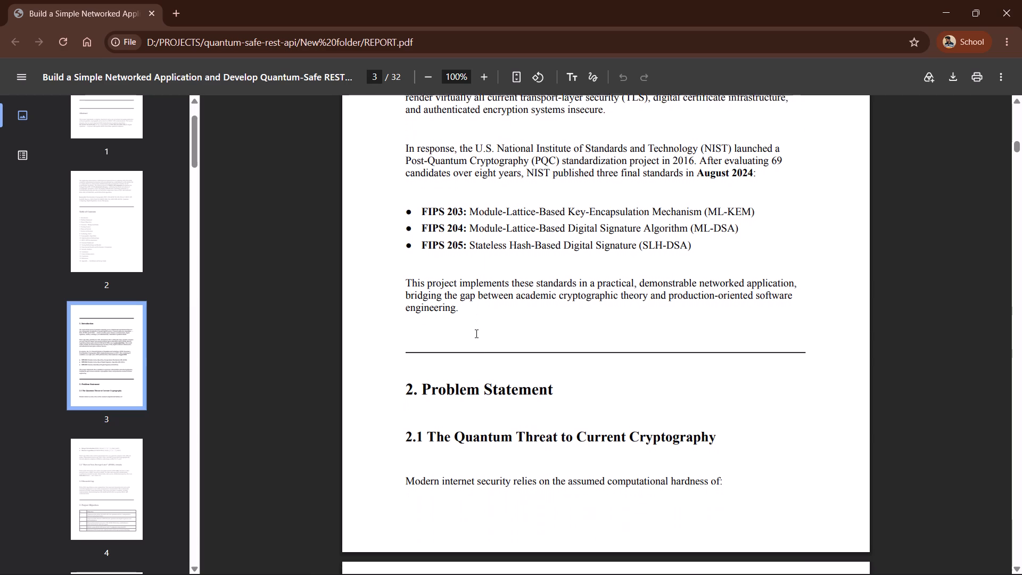
scroll(475, 333, down, 3)
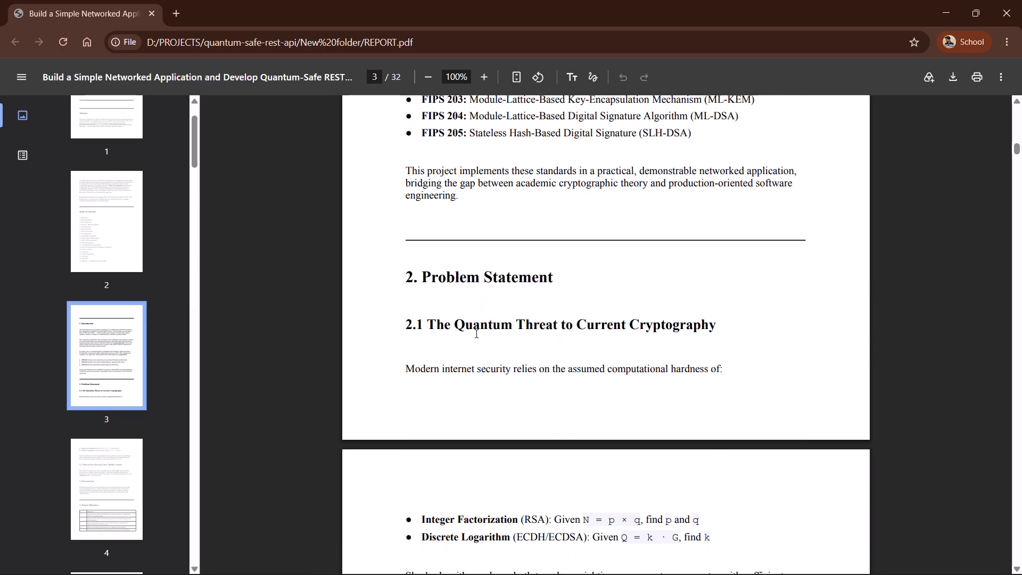
scroll(475, 333, down, 2)
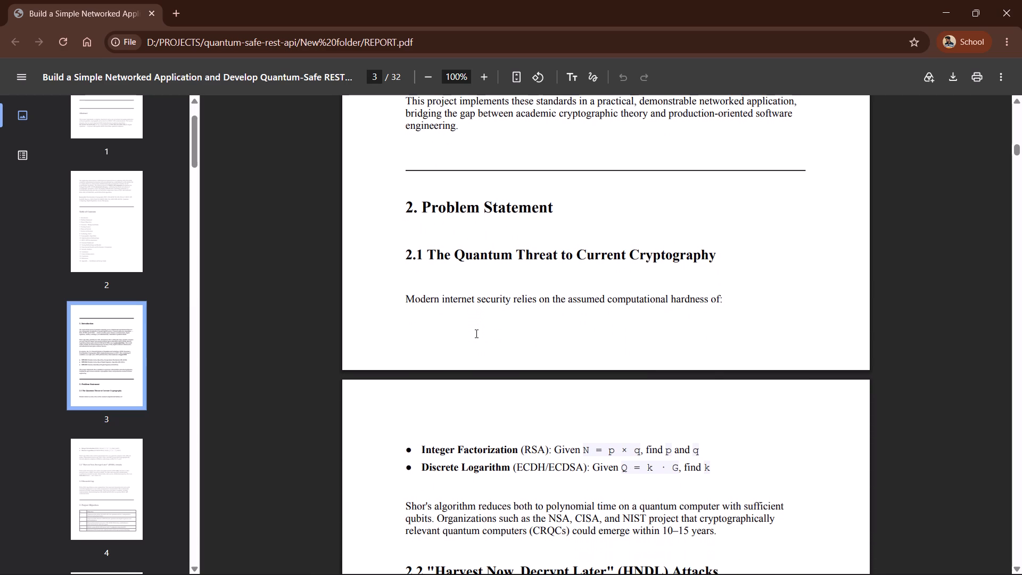
scroll(475, 333, down, 4)
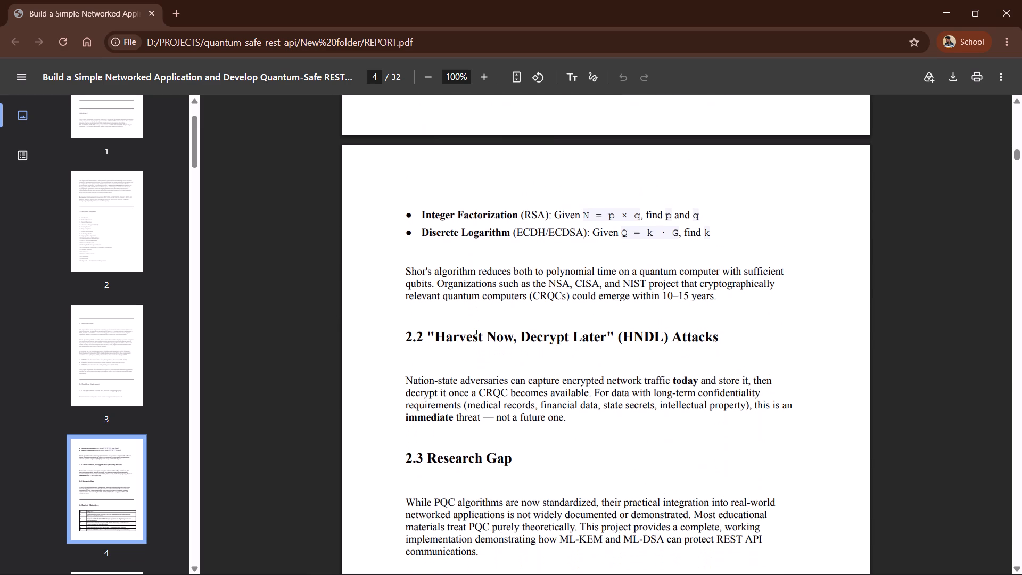
scroll(475, 333, down, 4)
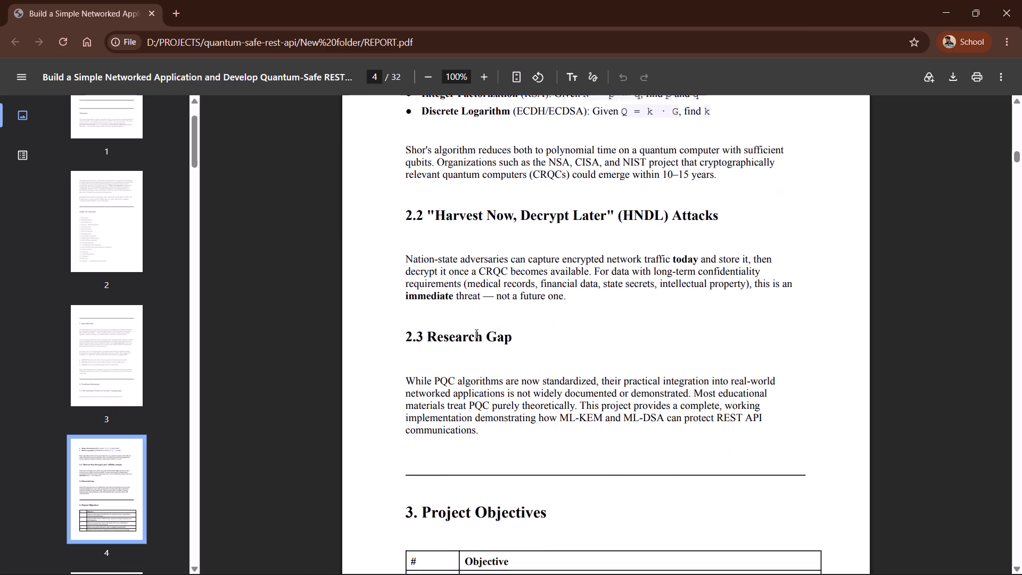
Examine the Project Objectives table across pages 4 and 5 of the report.
scroll(475, 333, down, 5)
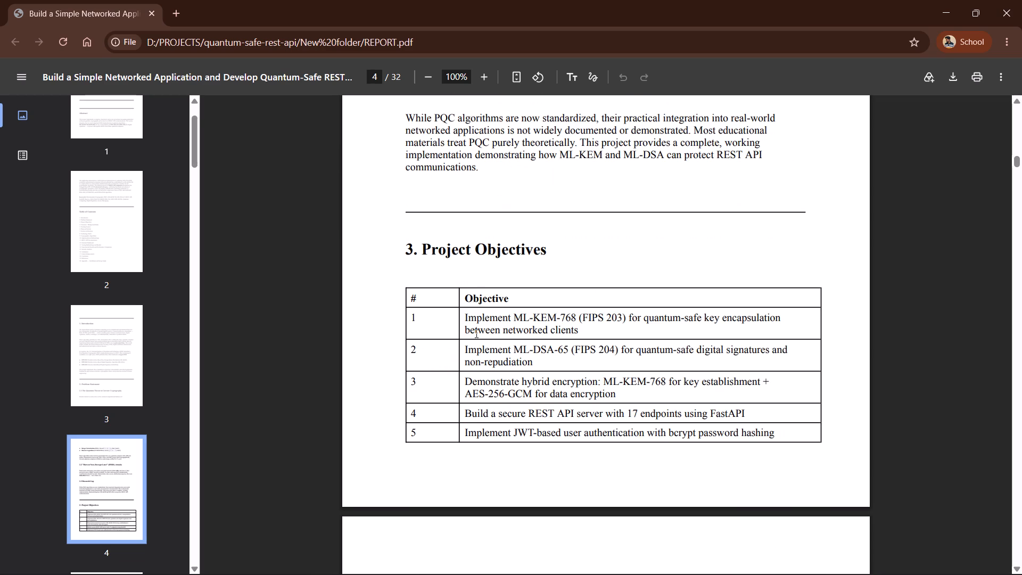
scroll(475, 333, down, 2)
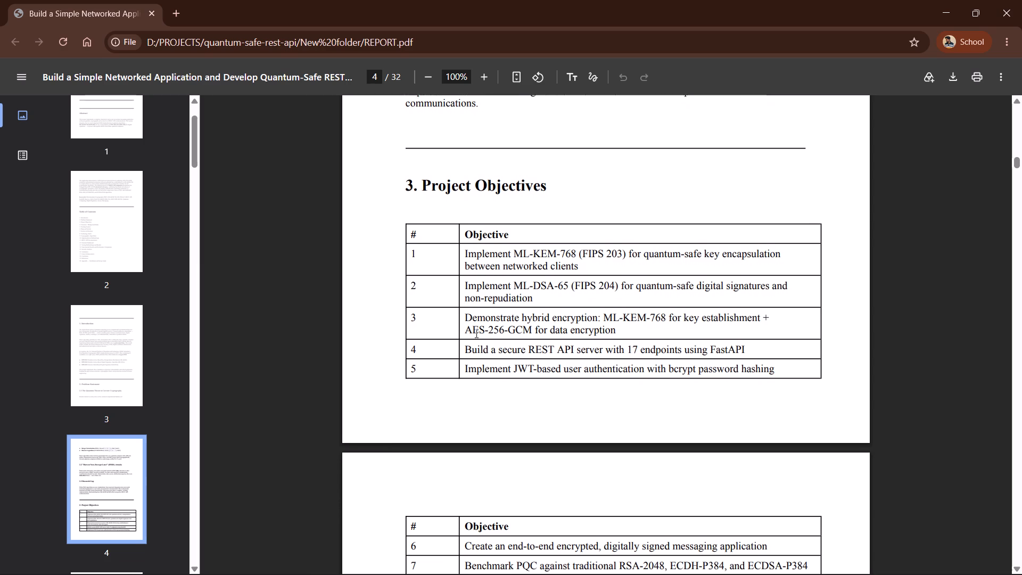
scroll(475, 333, down, 4)
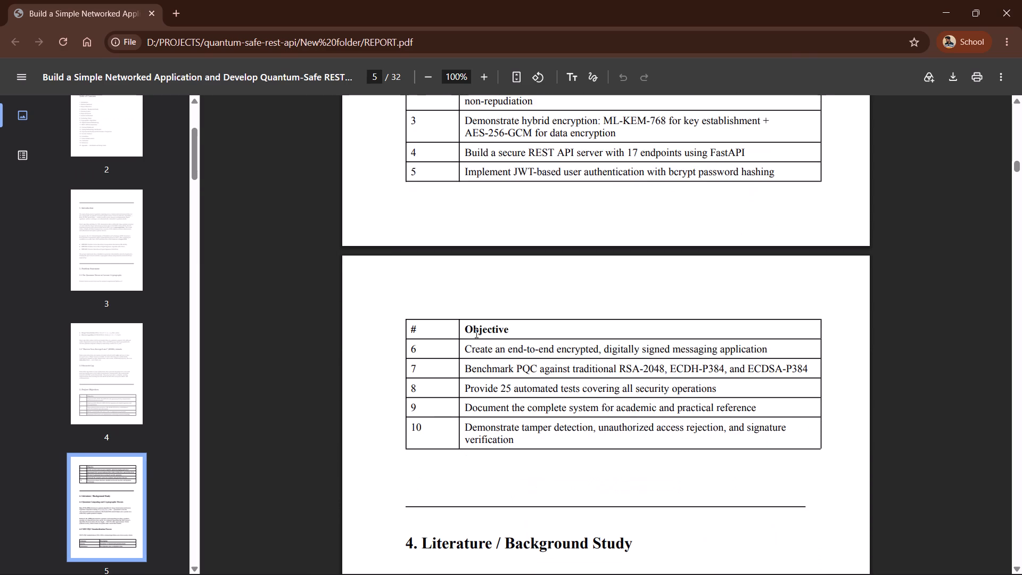
scroll(475, 333, down, 4)
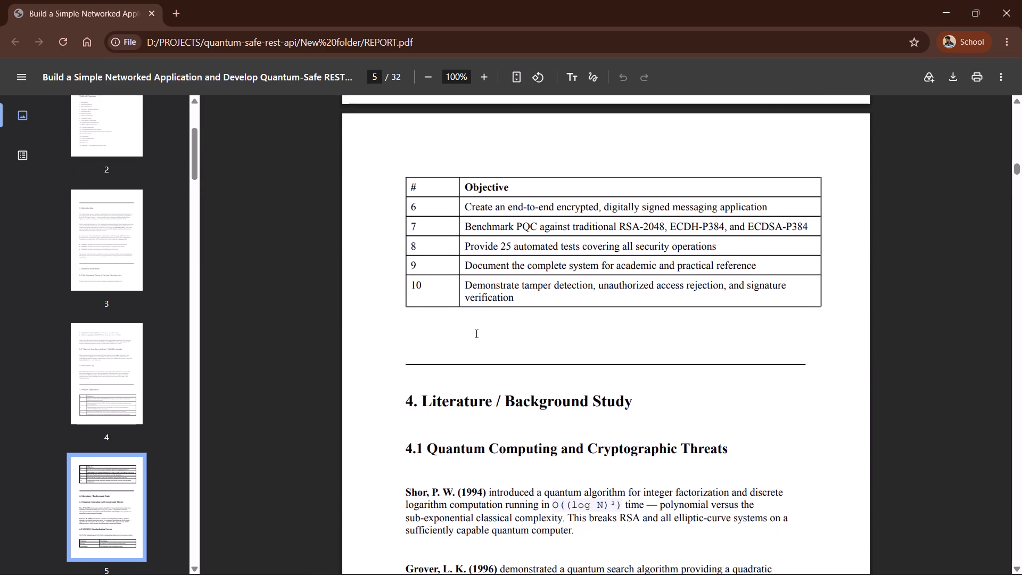
Read the background study's sections 4.1 on quantum threats and 4.2 on the NIST PQC standardization process.
scroll(475, 333, down, 1)
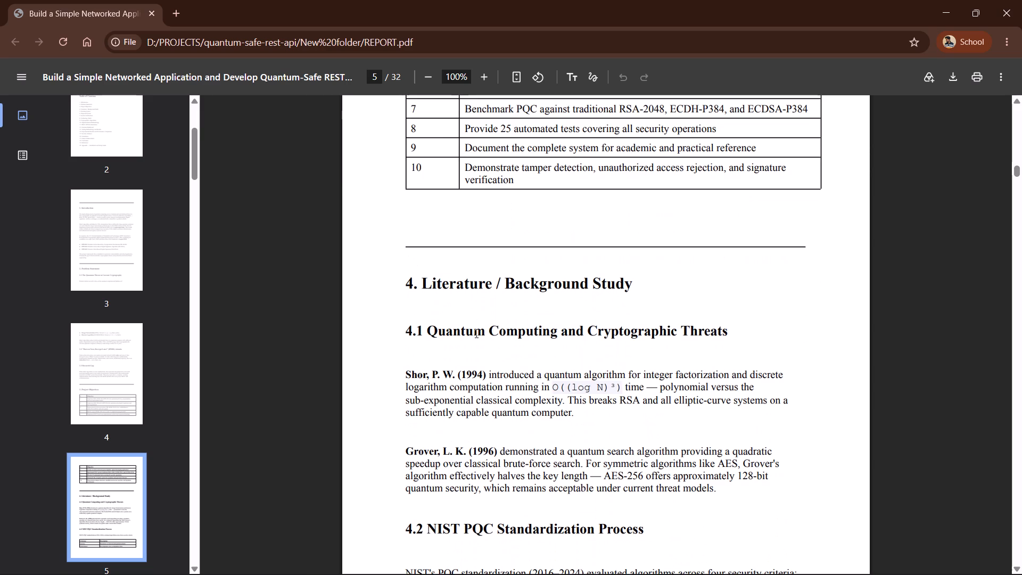
scroll(475, 333, down, 1)
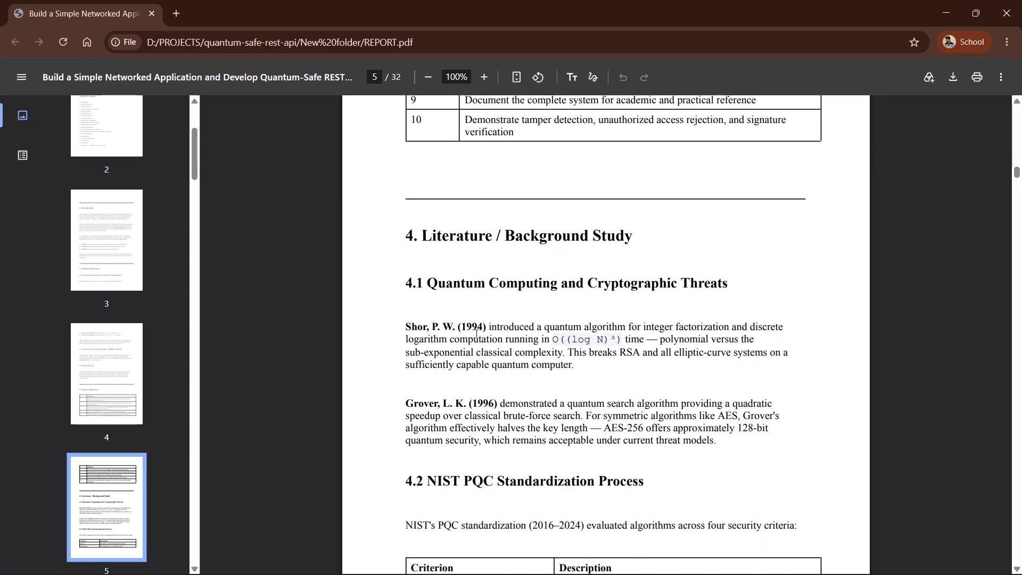
scroll(475, 333, down, 2)
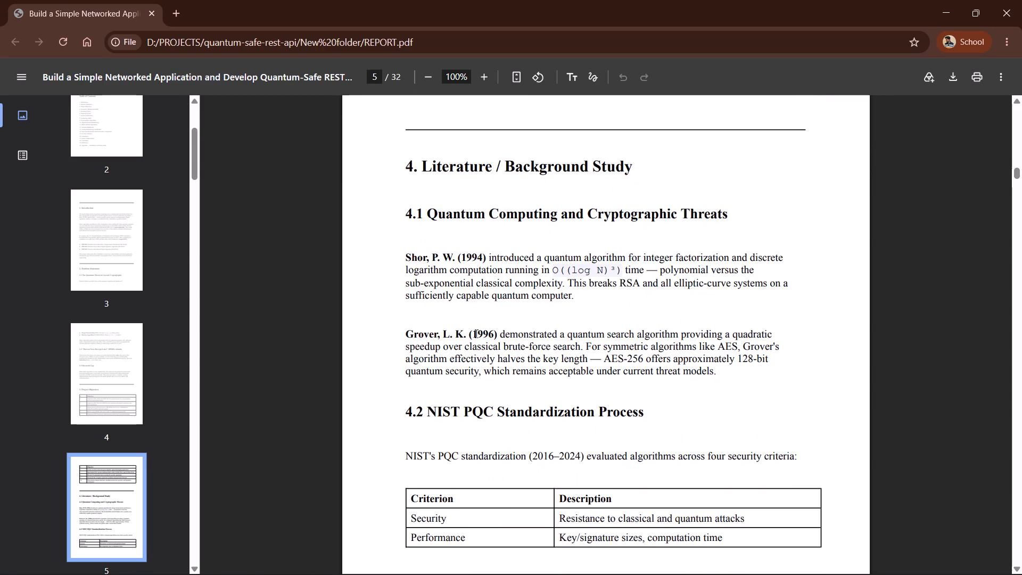
scroll(475, 333, down, 2)
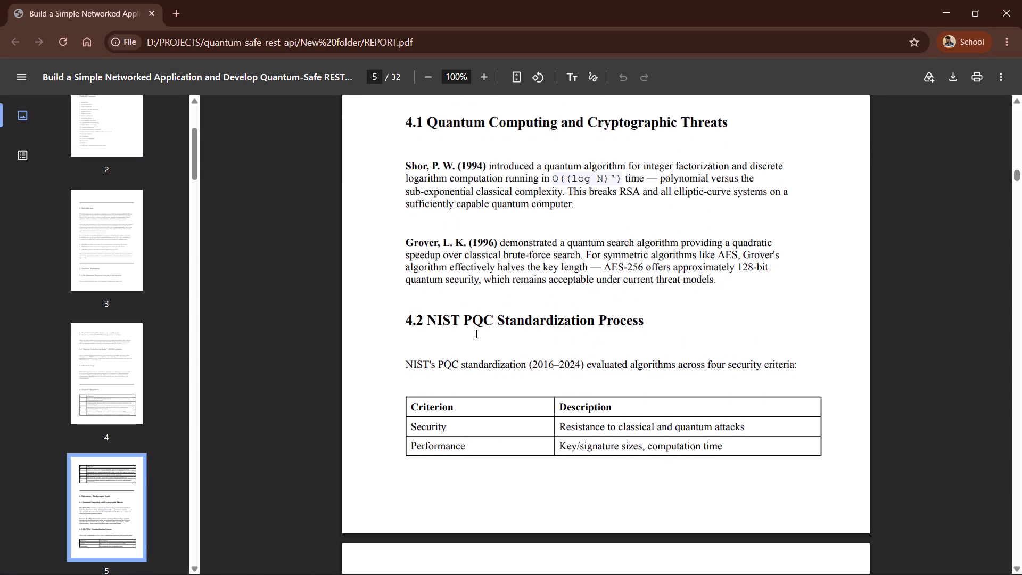
scroll(475, 333, down, 6)
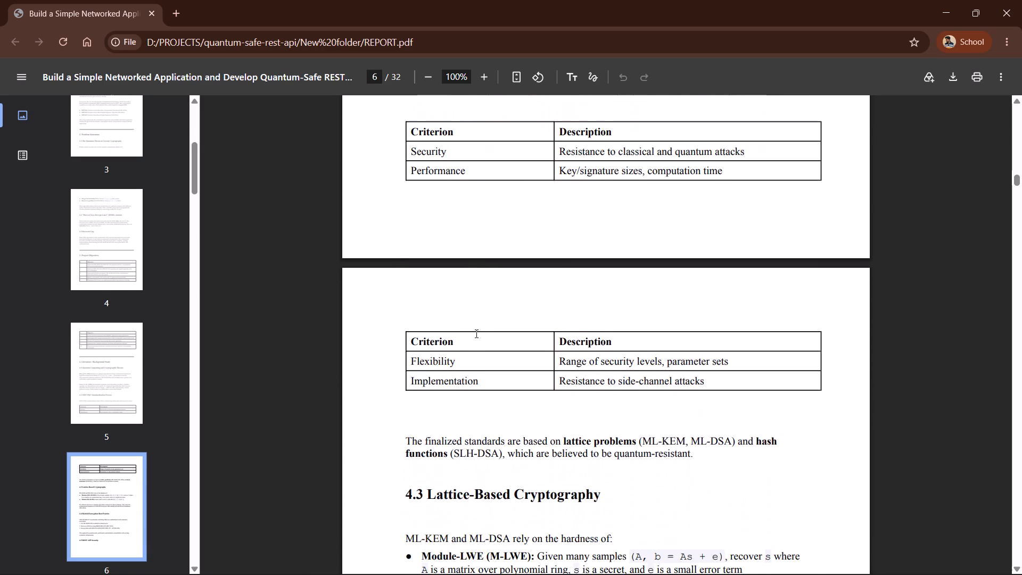
Read sections 4.3 to 4.5 on lattice-based cryptography, hybrid encryption best practice and REST API security.
scroll(475, 333, down, 3)
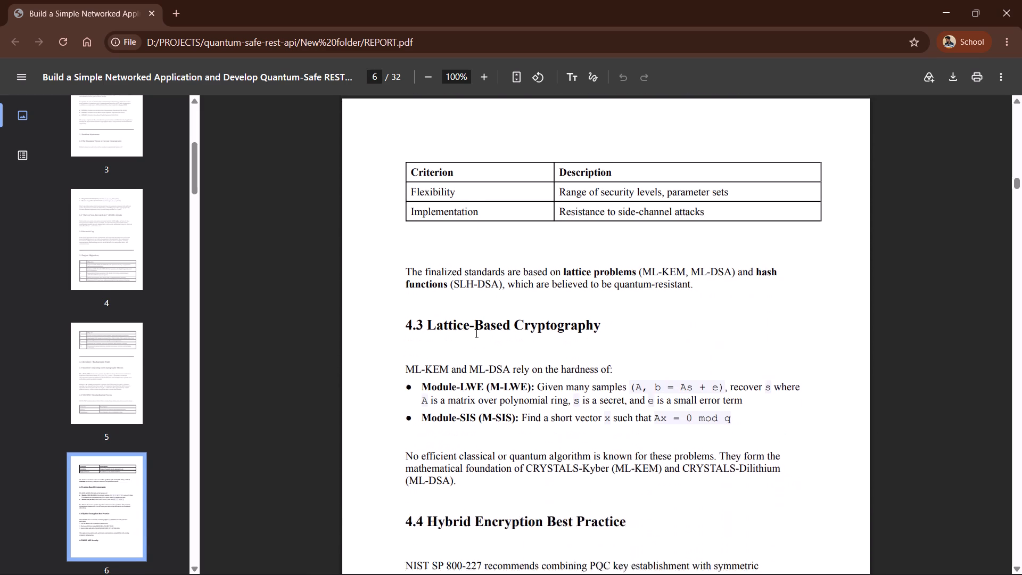
scroll(475, 333, down, 1)
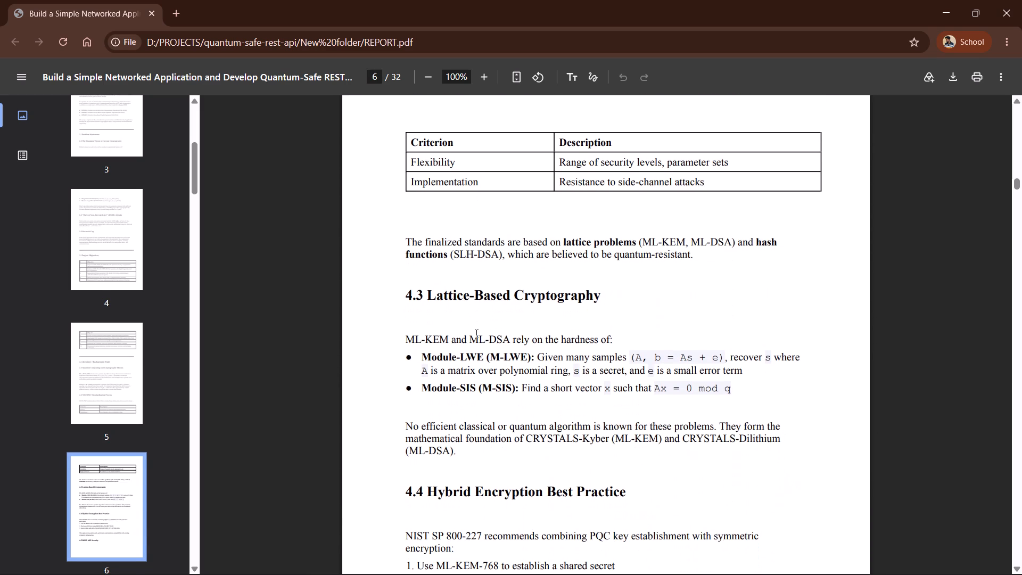
scroll(475, 333, down, 5)
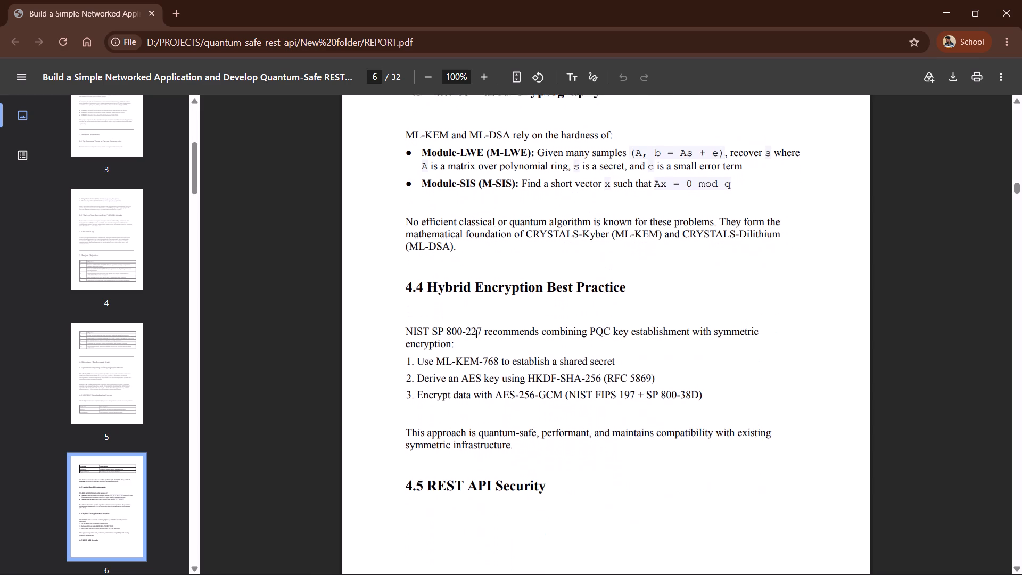
scroll(475, 333, down, 6)
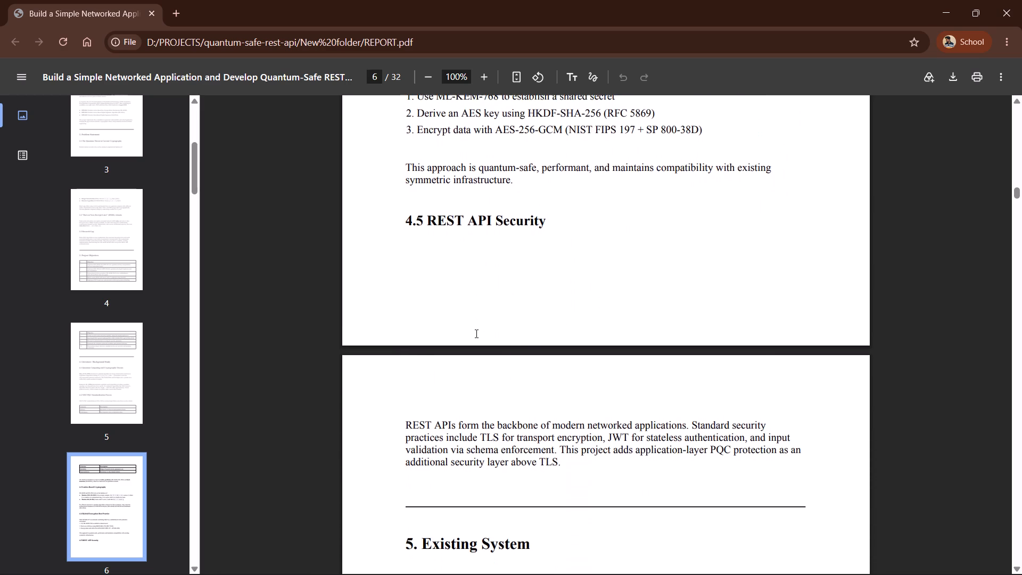
Read section 5 on the existing system, covering the traditional algorithms table in 5.1 and the drawbacks in 5.2.
scroll(475, 333, down, 5)
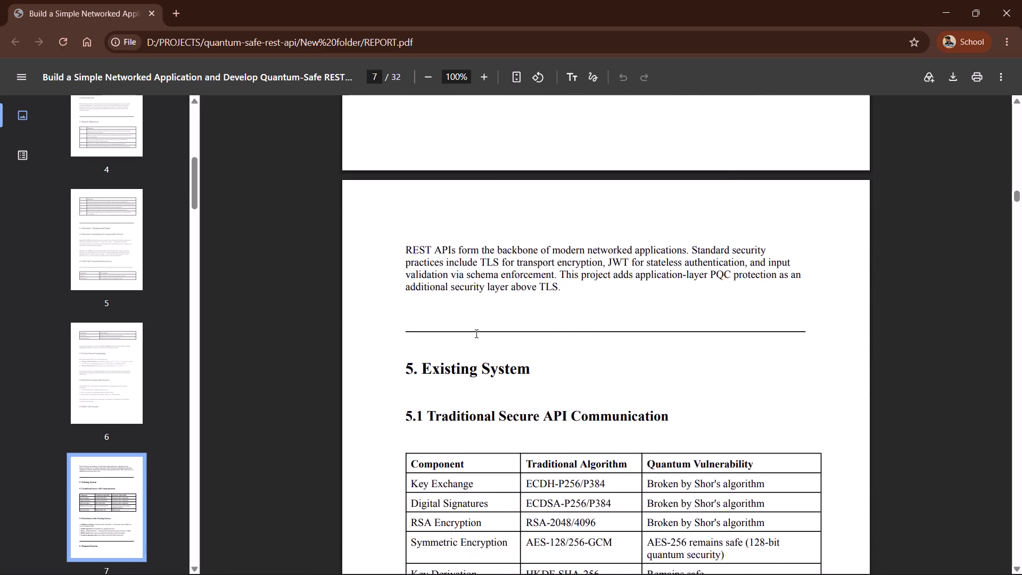
scroll(475, 333, down, 3)
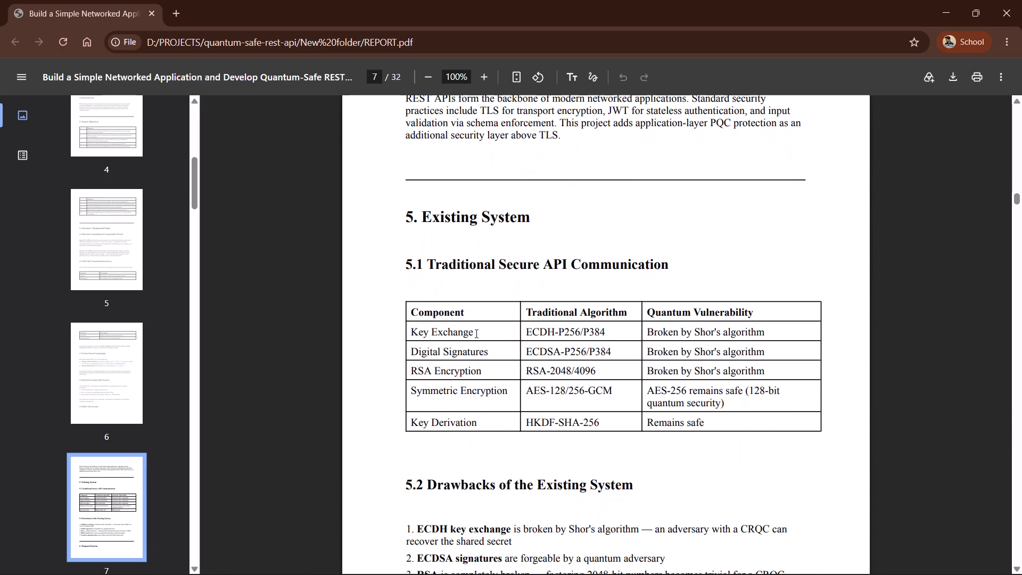
scroll(475, 333, down, 1)
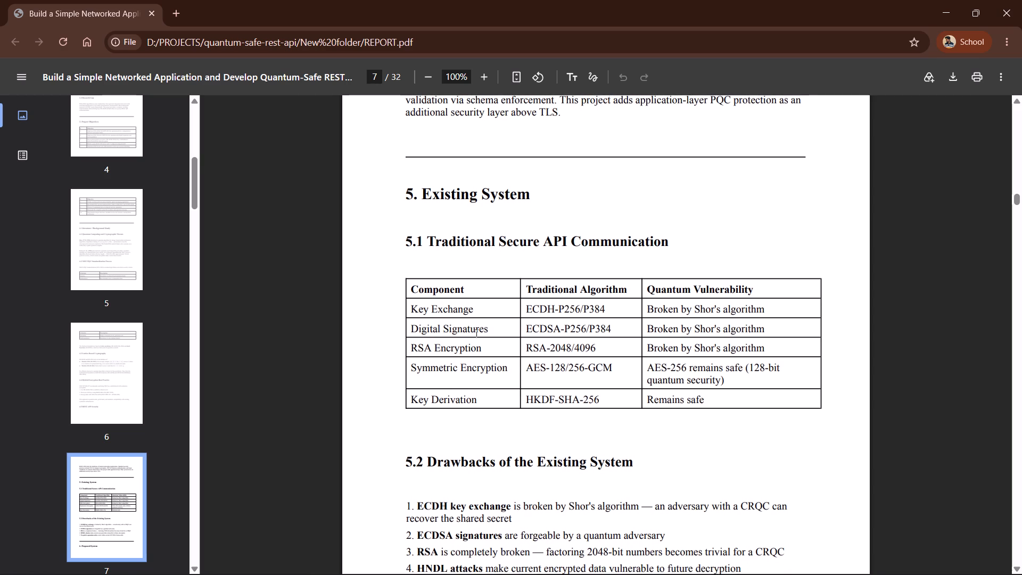
scroll(475, 333, down, 3)
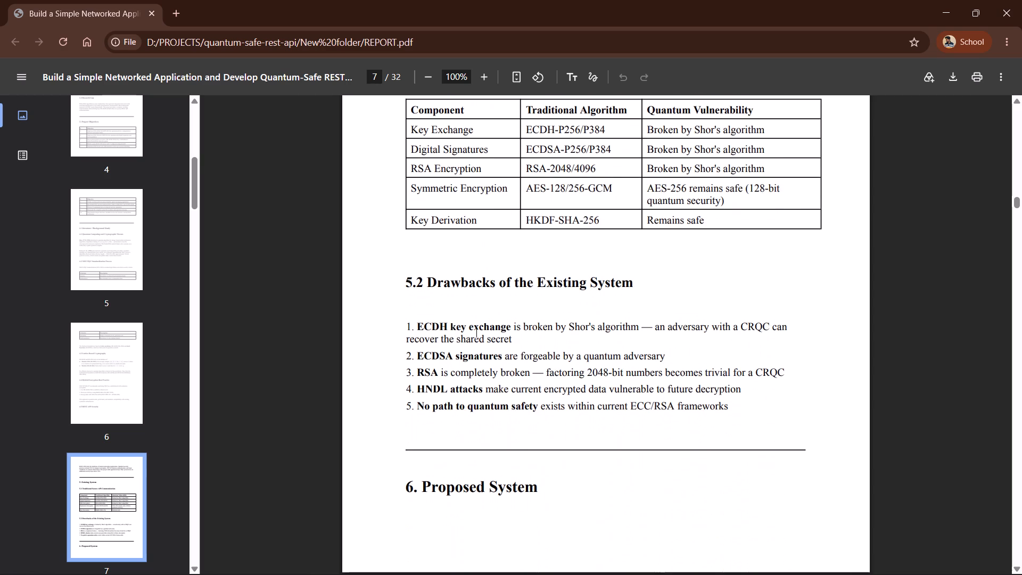
scroll(475, 333, down, 2)
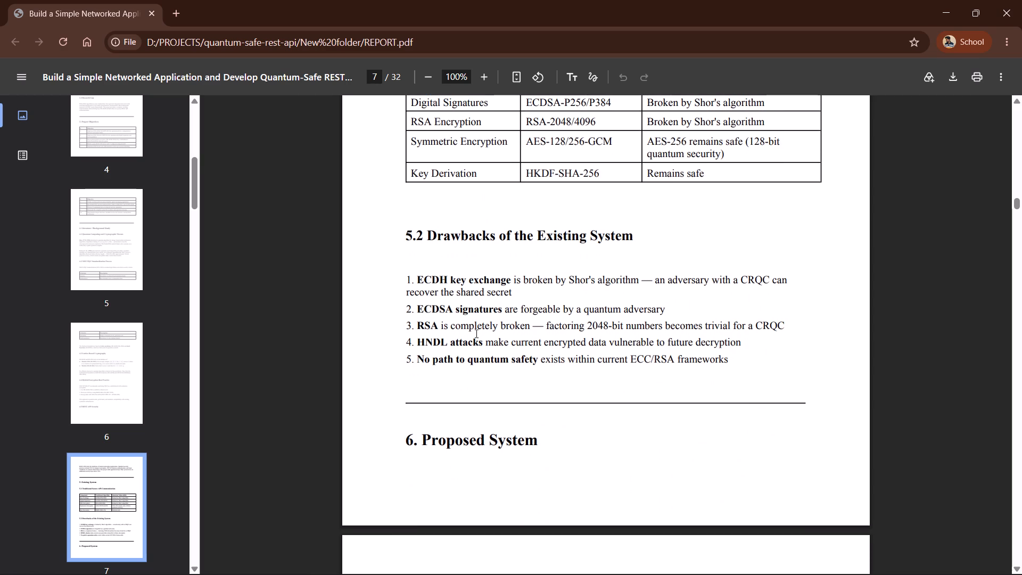
Read the Proposed System's sections 6.1 Architecture Overview and 6.2 Security Properties on page 8.
scroll(475, 333, down, 4)
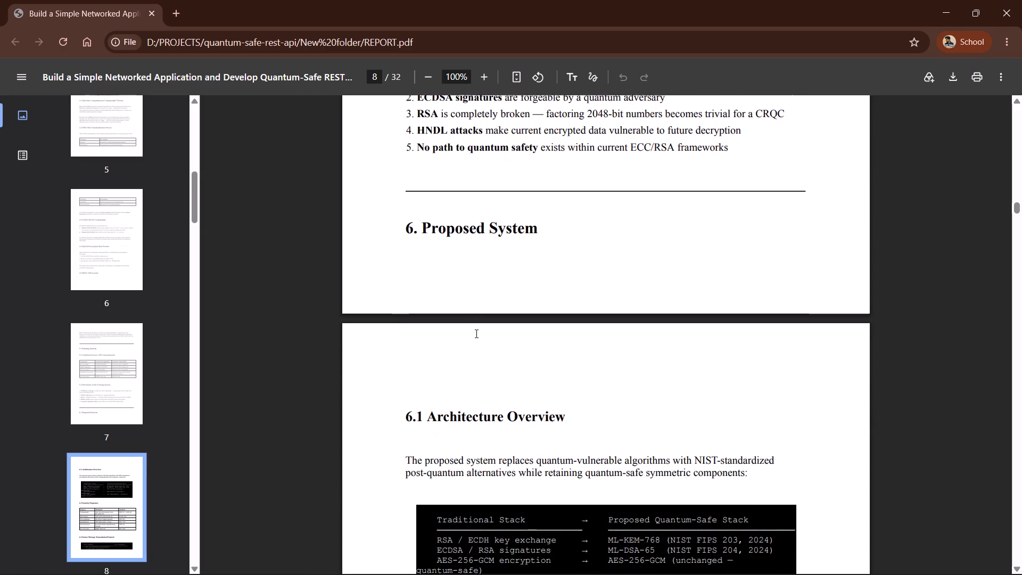
scroll(475, 333, down, 4)
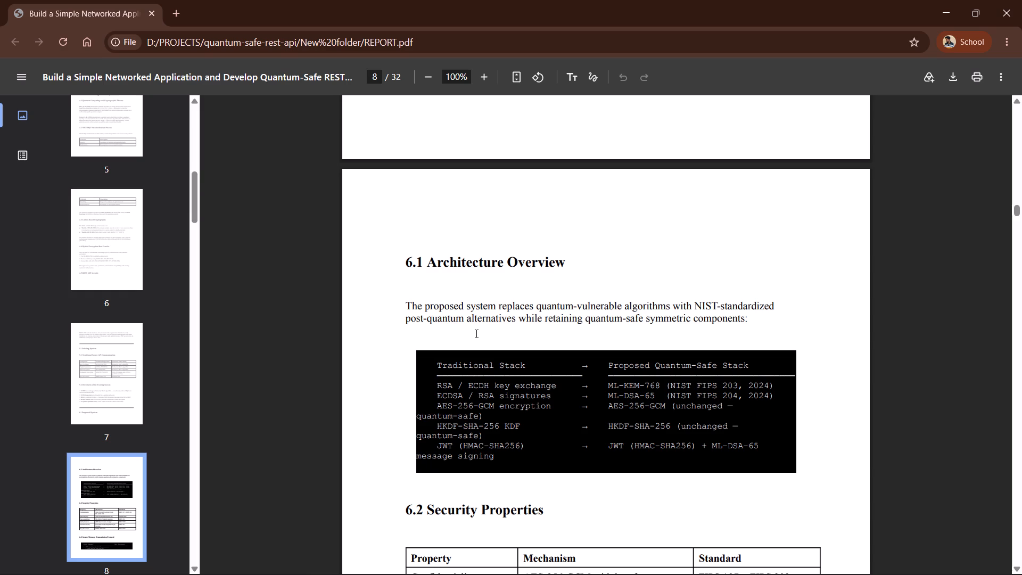
scroll(475, 333, down, 5)
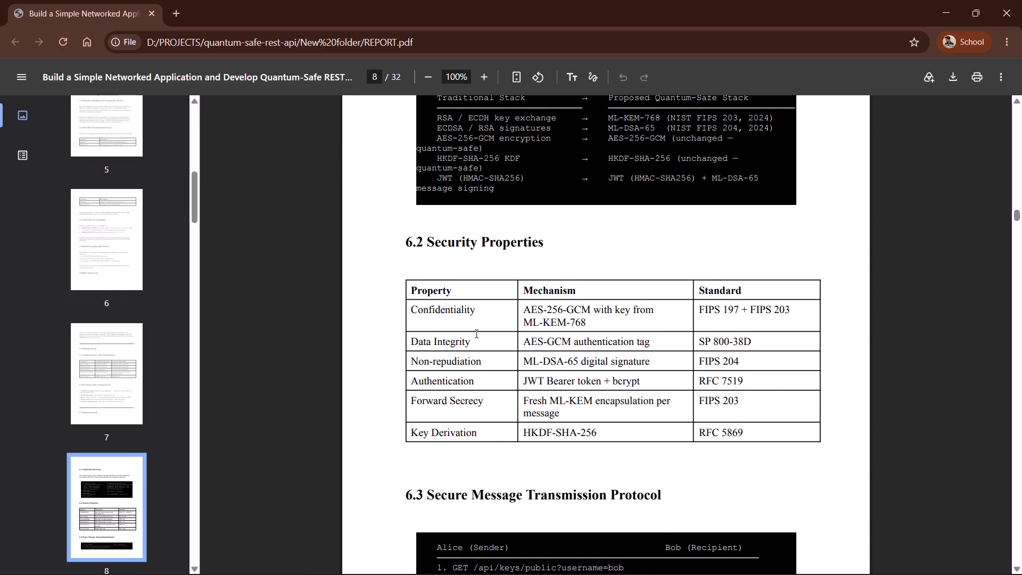
scroll(475, 333, down, 4)
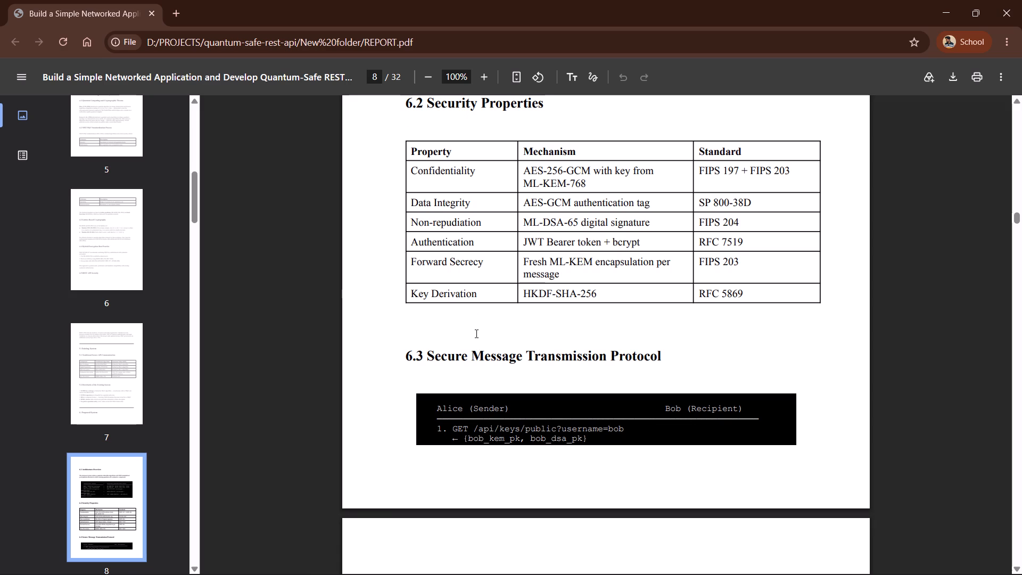
Examine the section 6.3 Secure Message Transmission Protocol across pages 8 and 9, and the start of section 7.
scroll(475, 333, down, 2)
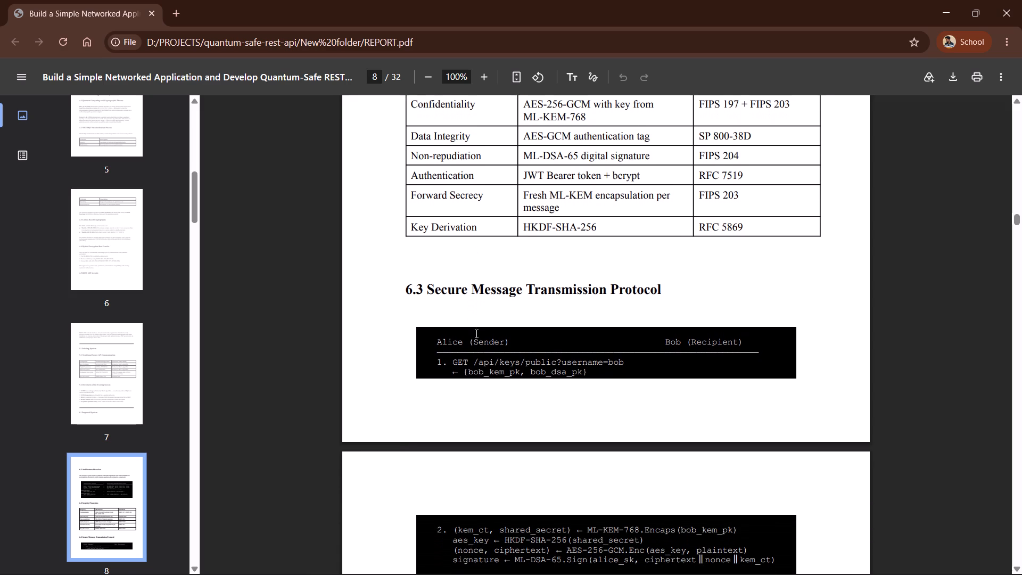
scroll(475, 333, down, 3)
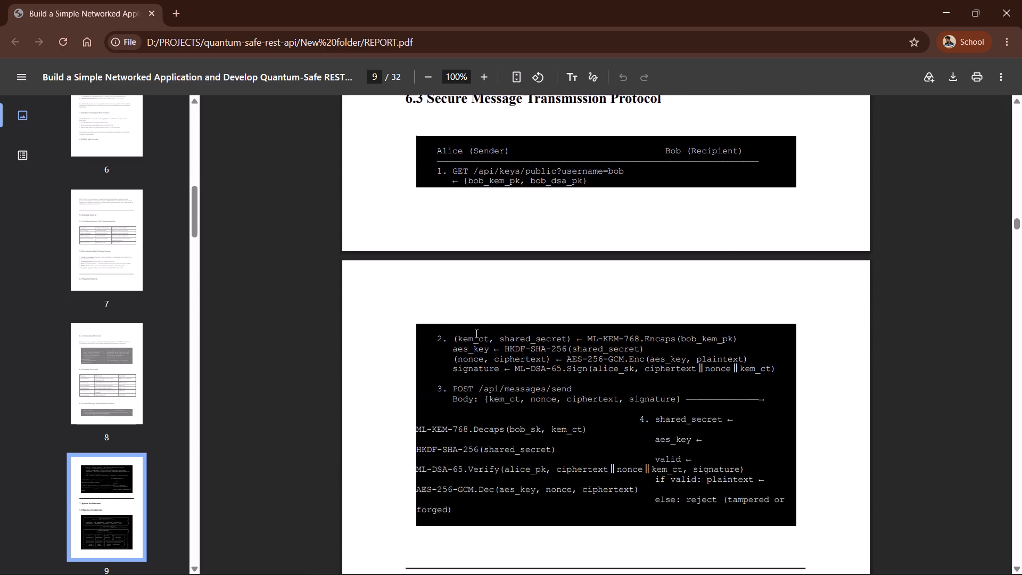
scroll(475, 333, down, 6)
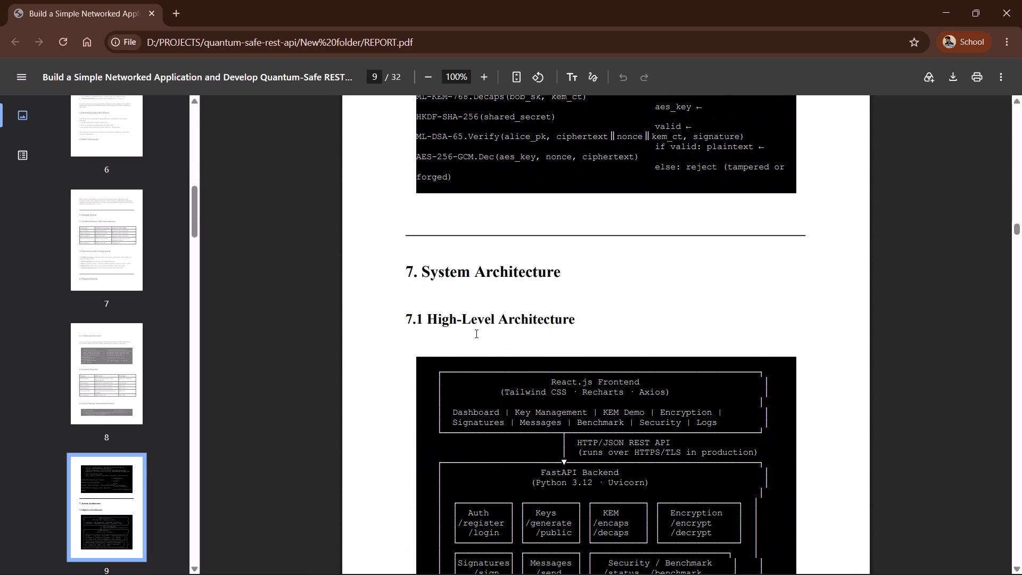
scroll(475, 333, up, 4)
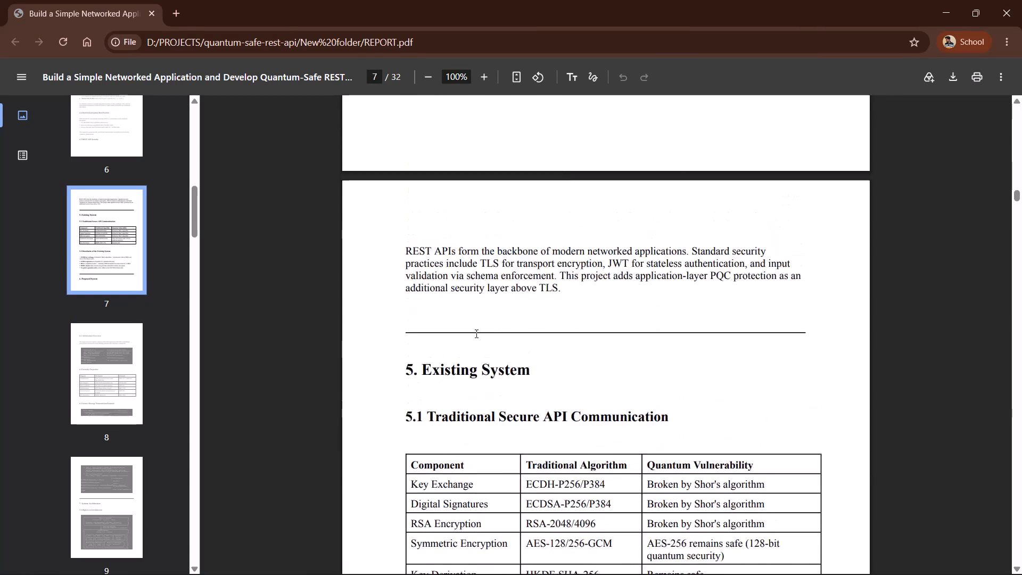
Close the PDF report and the folder window that holds it.
key(ctrl+w)
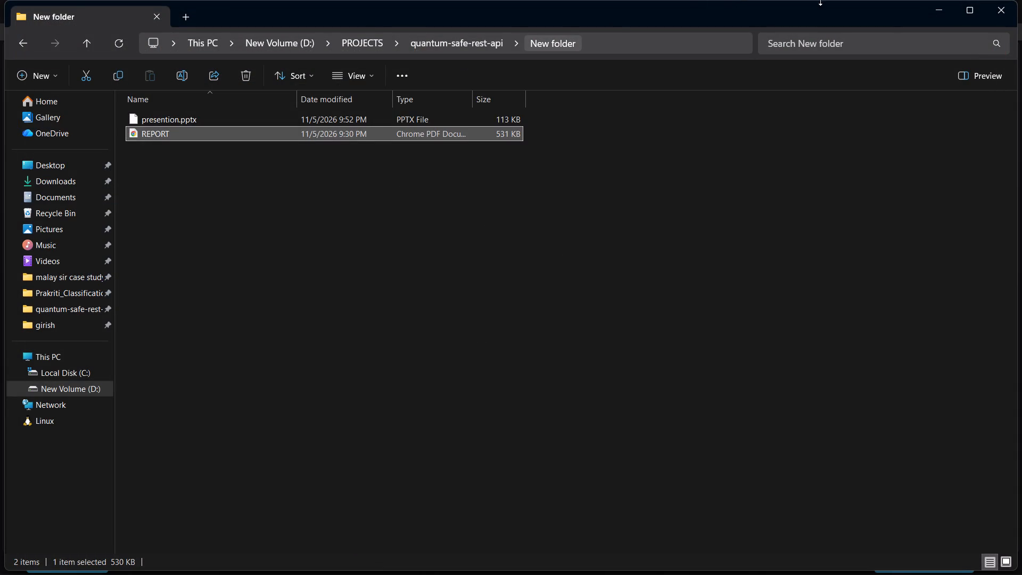
click(1006, 9)
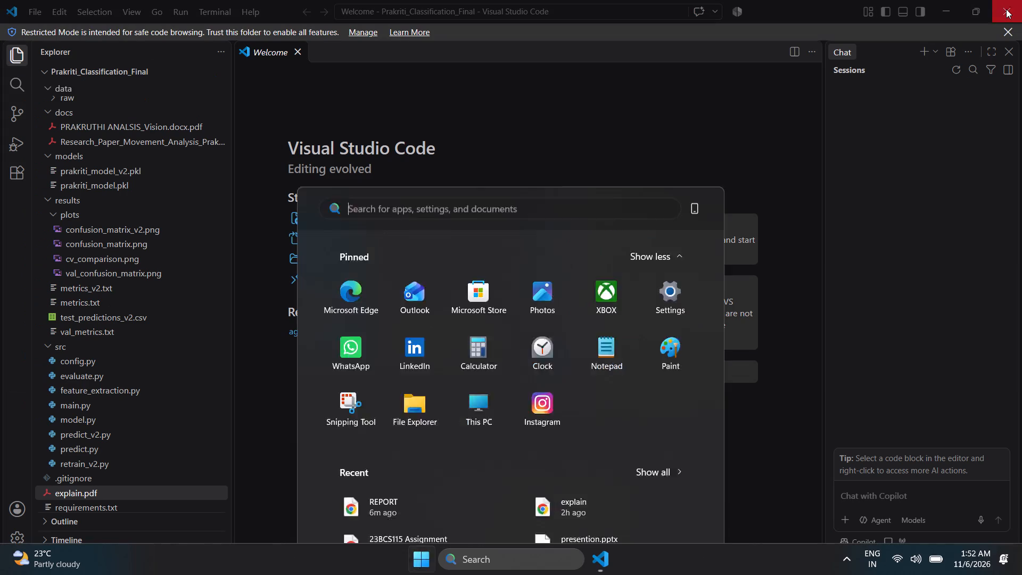
Open Chrome with the school profile and go to the Quantum Safe Cybersecurity class in Google Classroom.
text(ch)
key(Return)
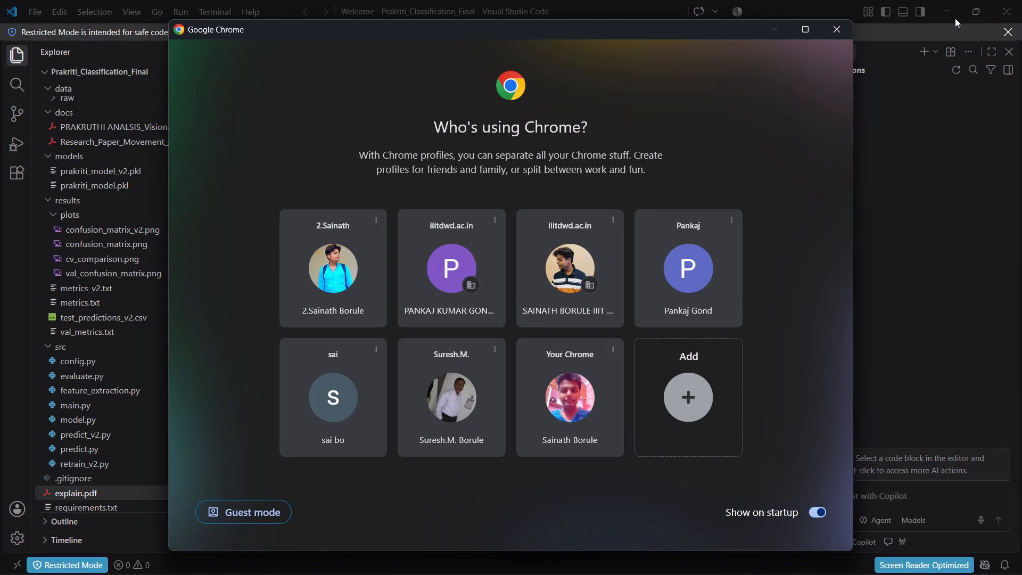
click(599, 253)
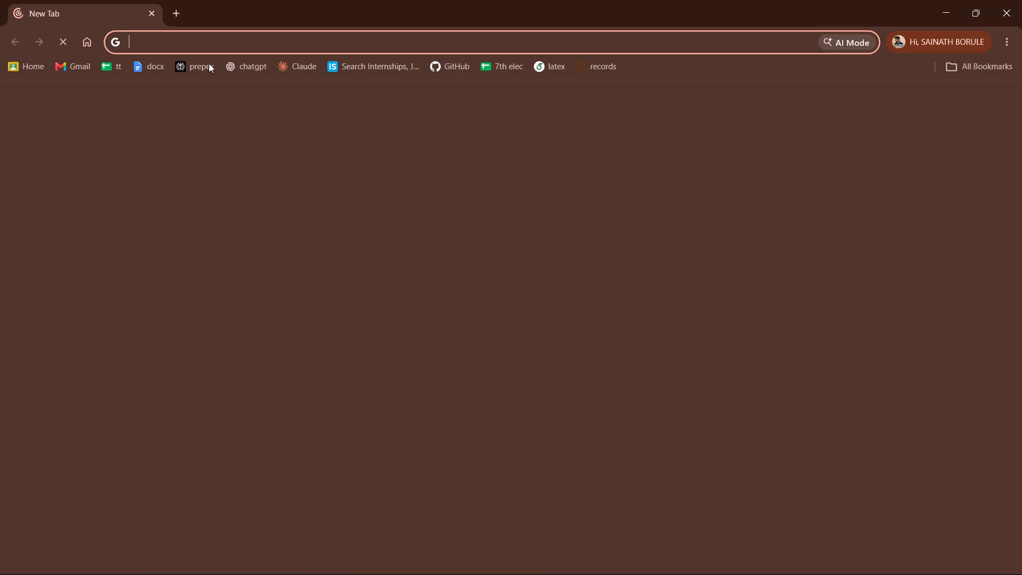
click(35, 58)
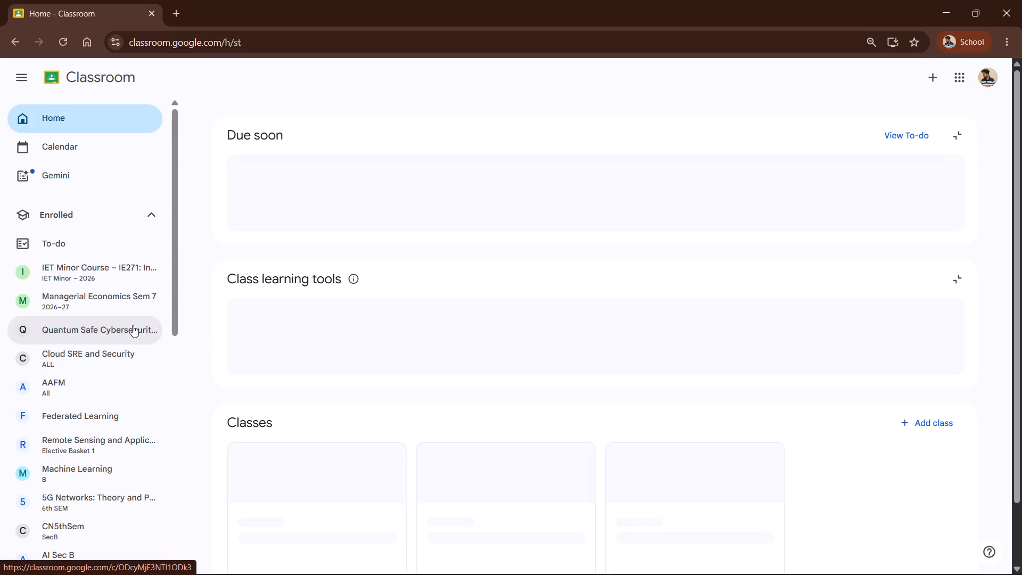
click(133, 325)
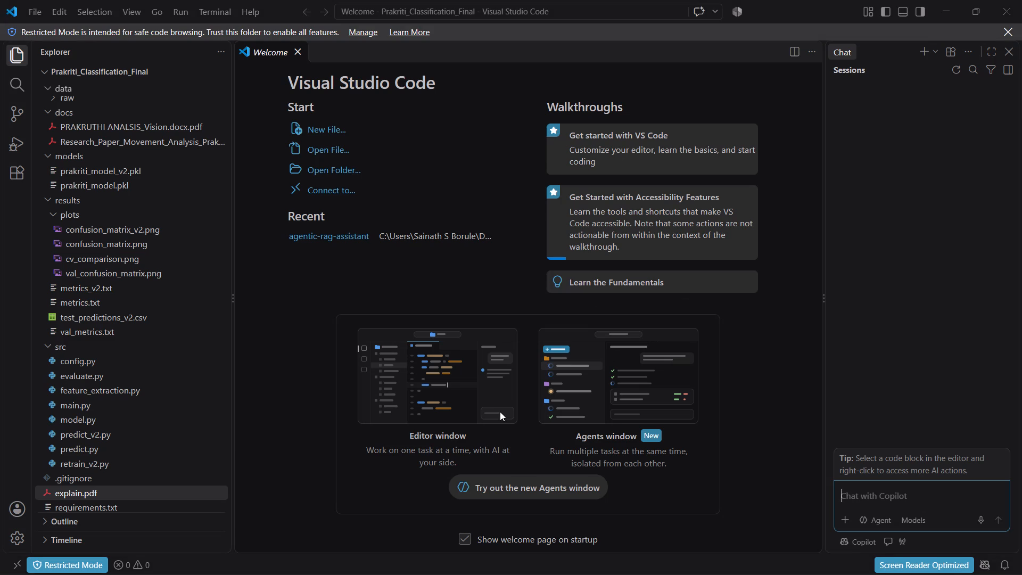
In File Explorer, rename "New folder" inside D:\PROJECTS\quantum-safe-rest-api as "project docs".
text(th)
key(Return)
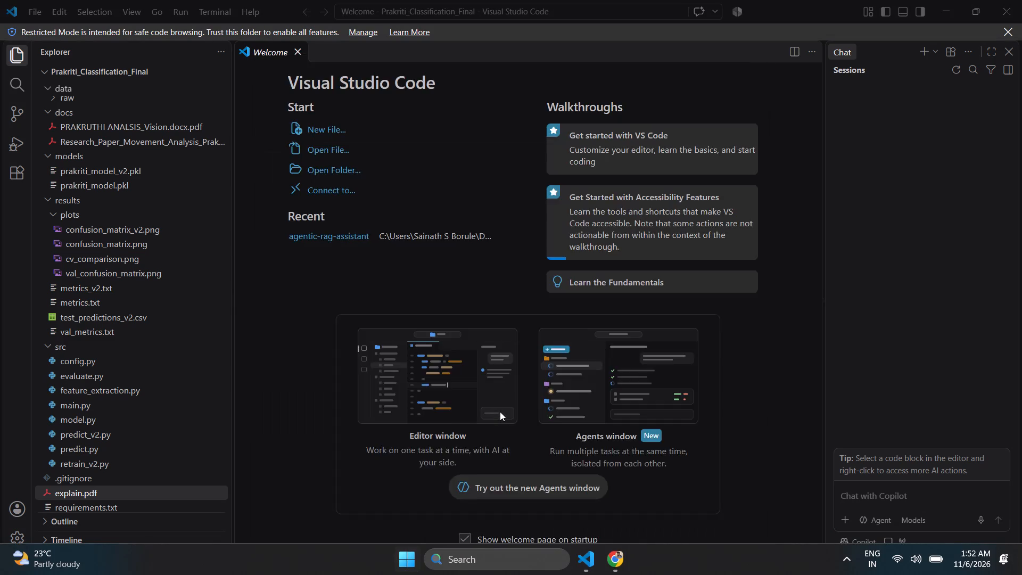
double_click(386, 126)
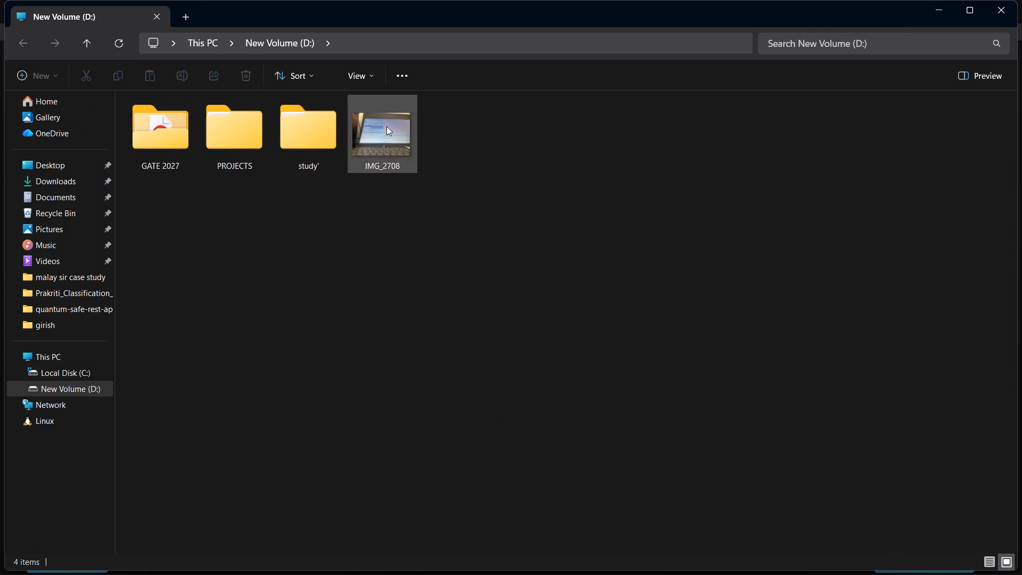
click(222, 132)
drag(222, 132, 211, 123)
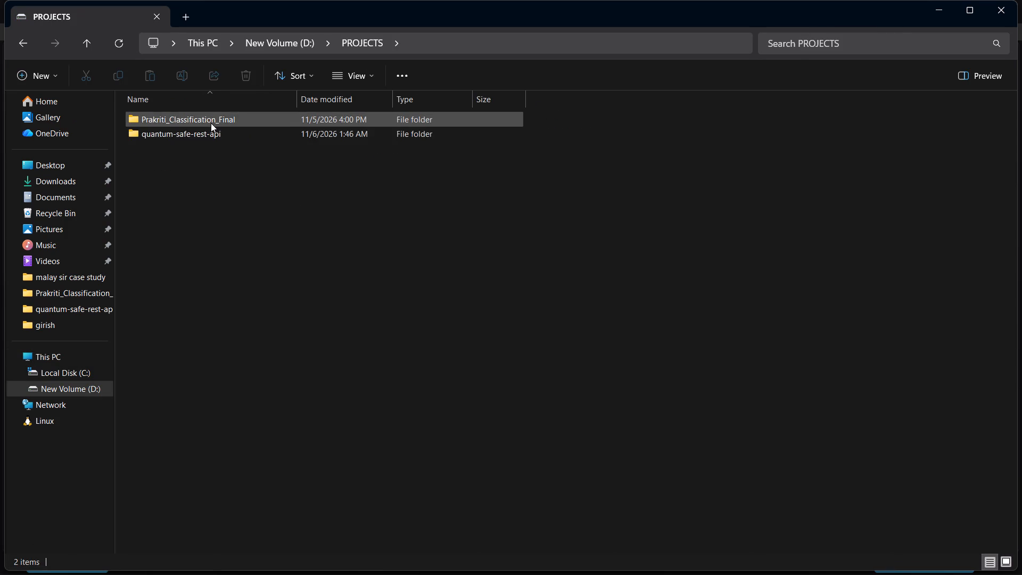
drag(211, 123, 211, 133)
double_click(211, 133)
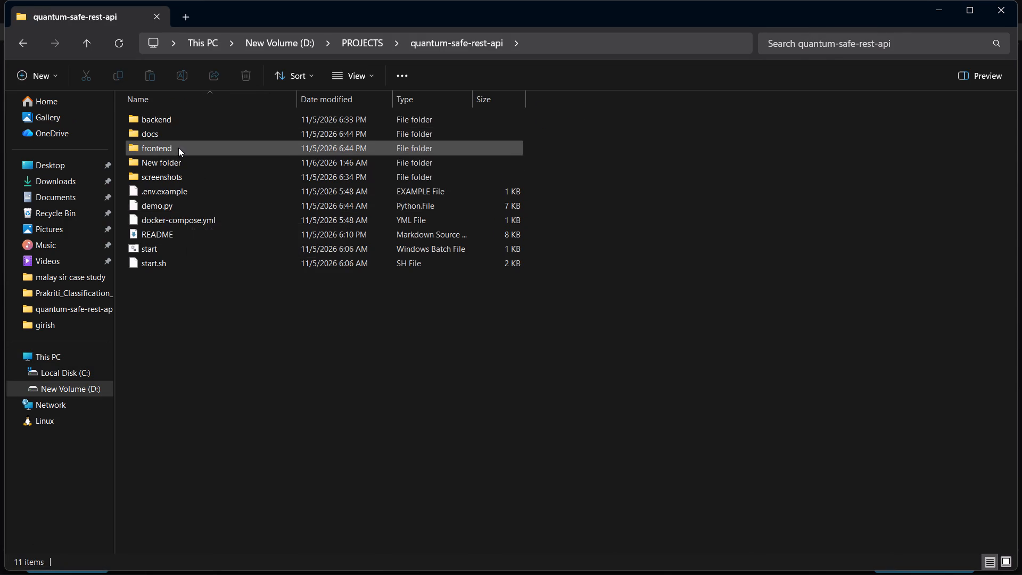
click(191, 159)
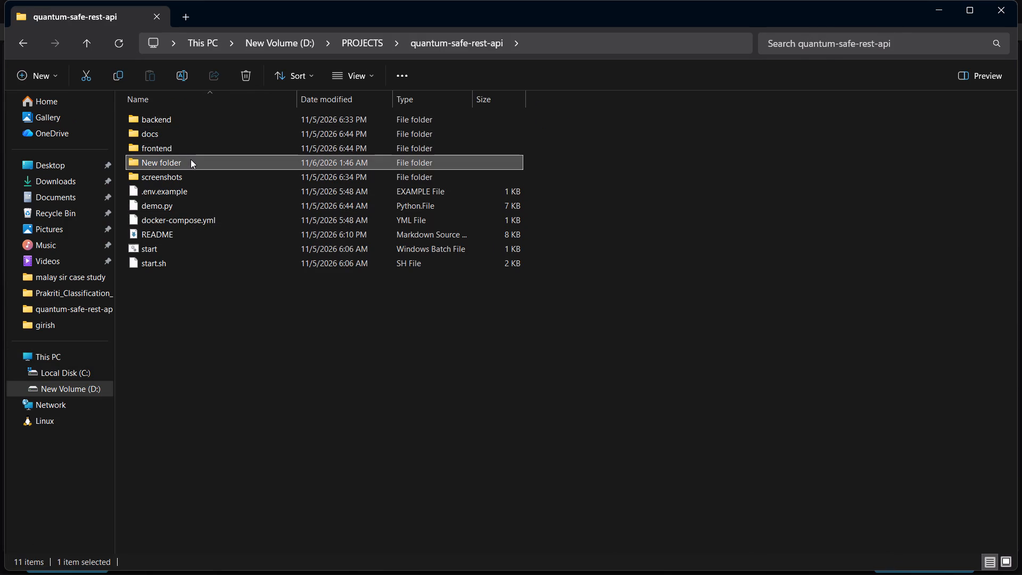
key(F2)
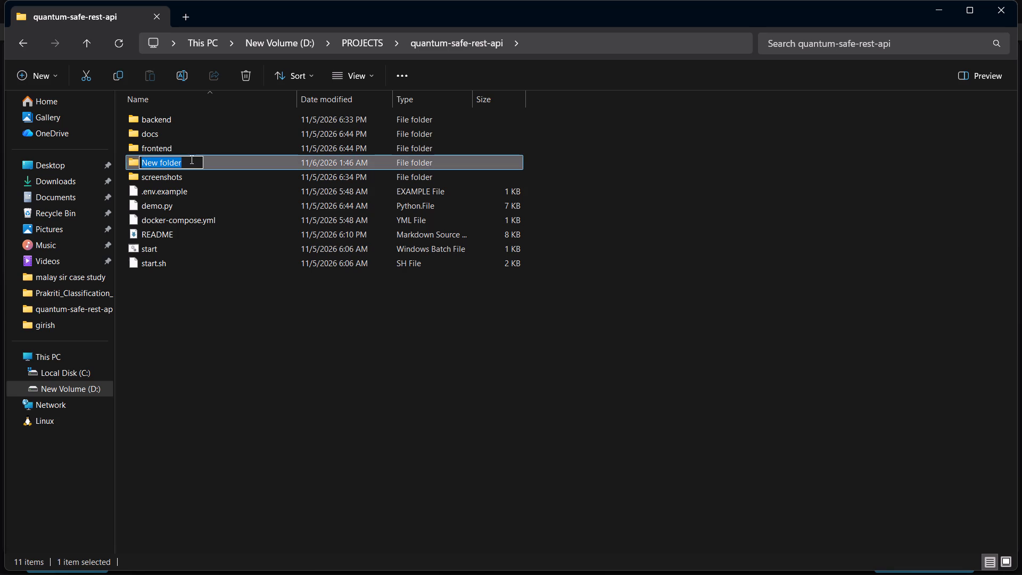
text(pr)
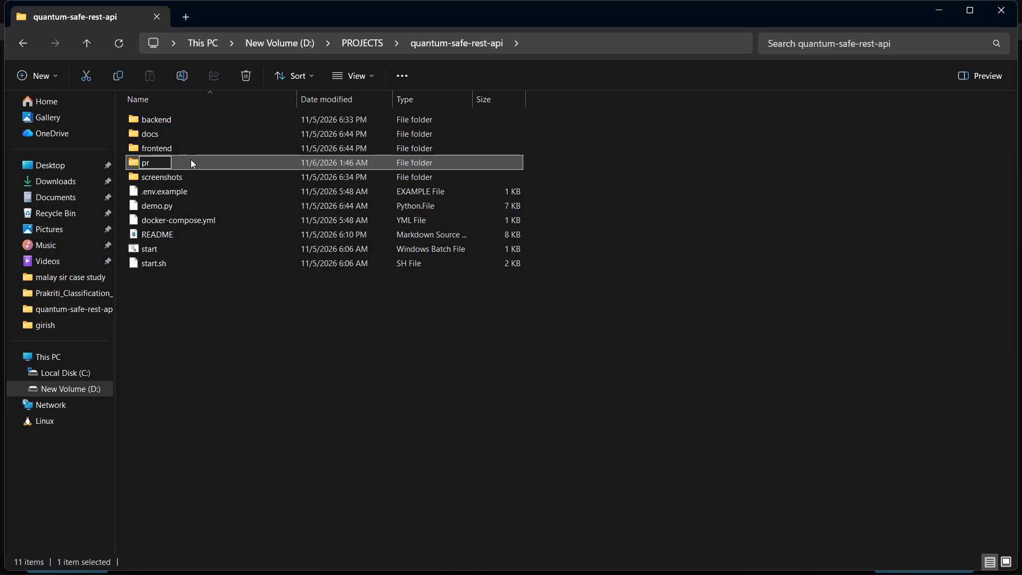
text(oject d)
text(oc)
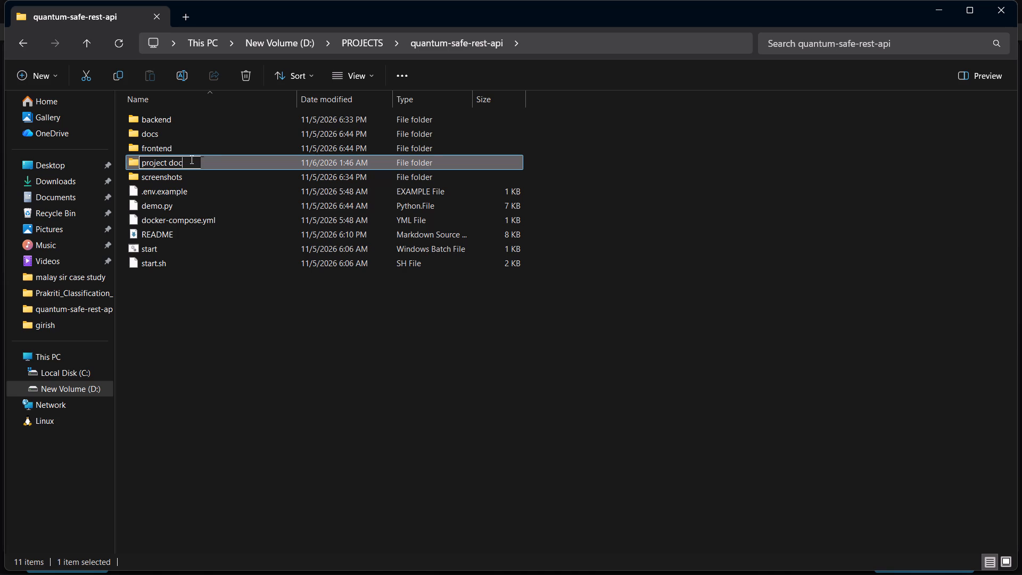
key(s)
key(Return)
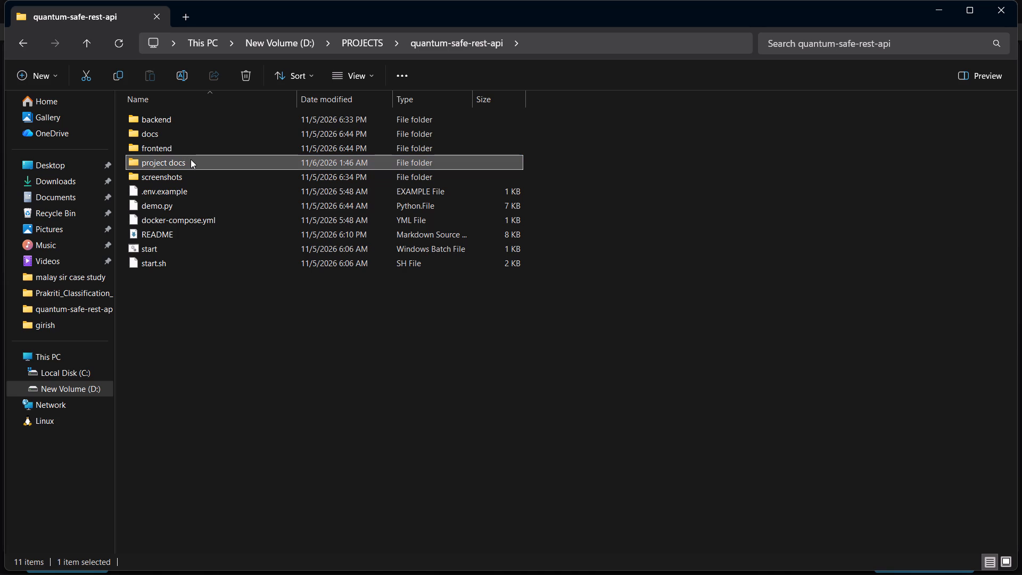
Copy the "project docs" folder into Downloads.
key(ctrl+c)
click(76, 177)
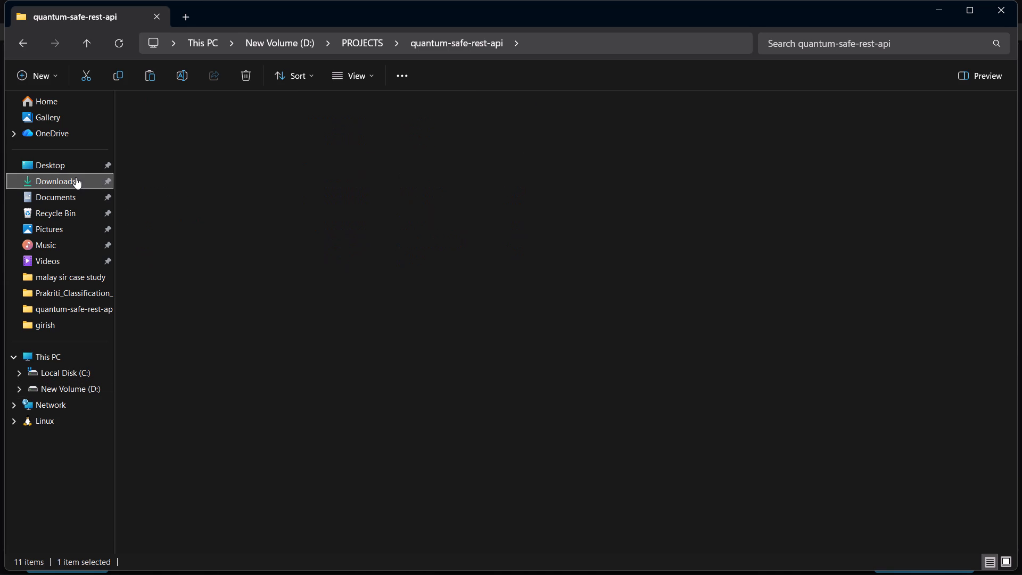
key(ctrl+v)
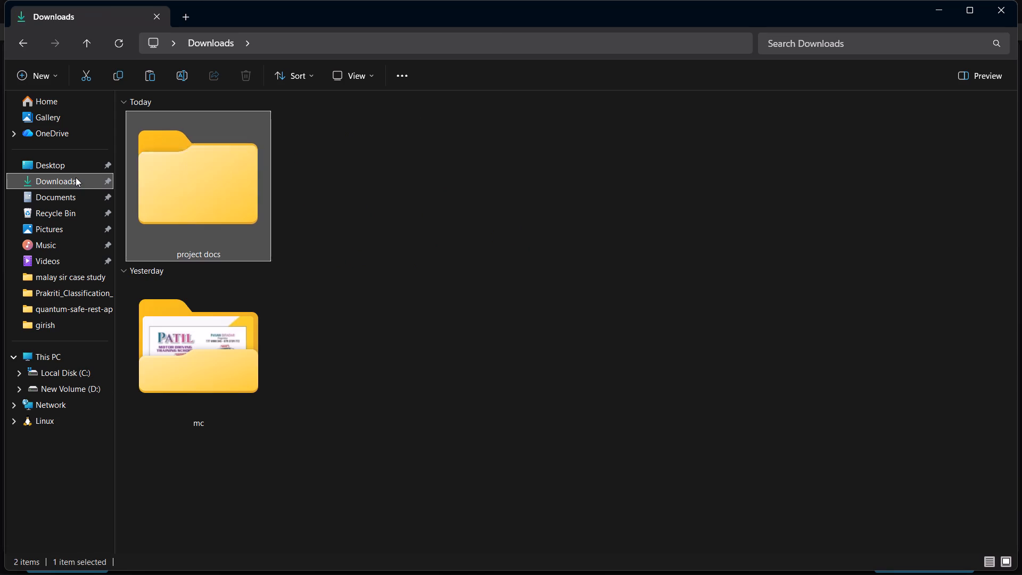
Copy the assignment PDF from D:\study'\2027\girish into Downloads.
click(76, 393)
click(326, 125)
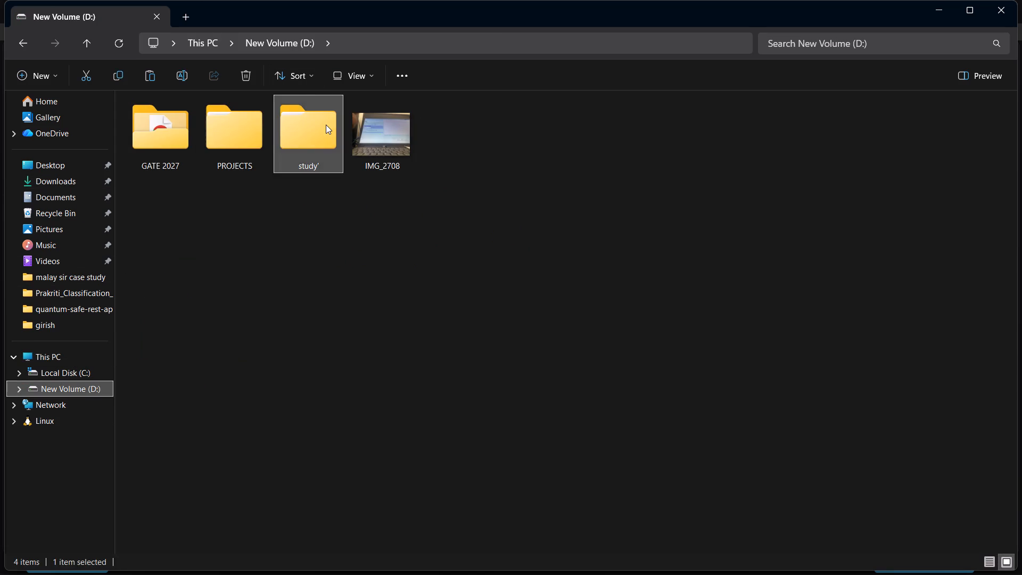
drag(326, 125, 287, 144)
click(302, 131)
drag(302, 131, 282, 137)
double_click(282, 137)
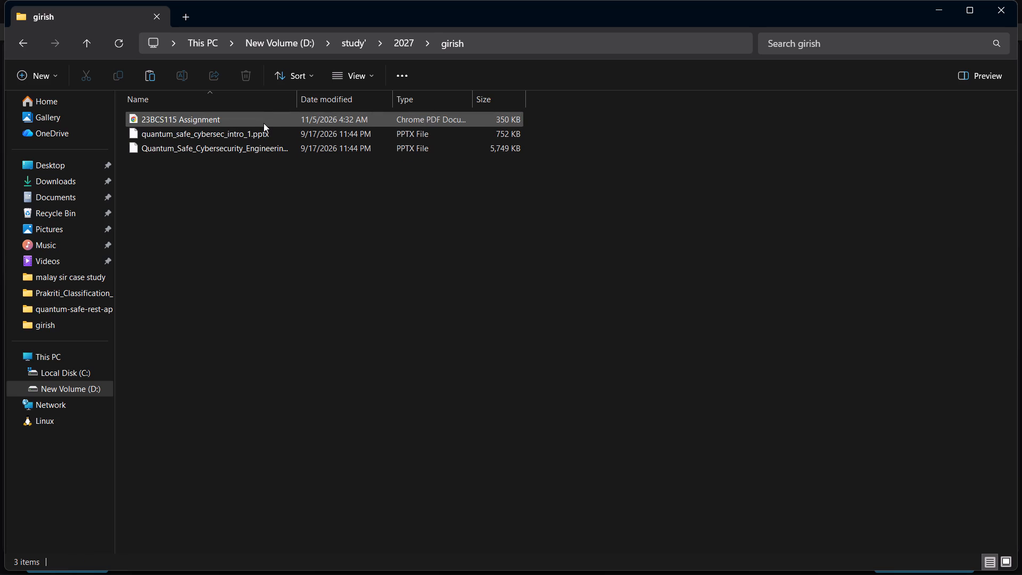
click(263, 123)
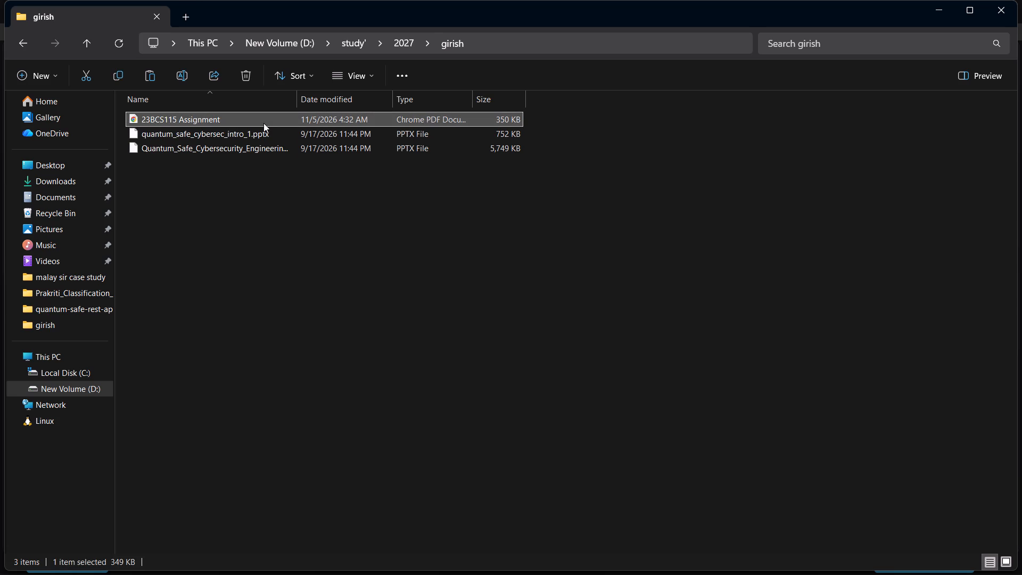
key(ctrl+c)
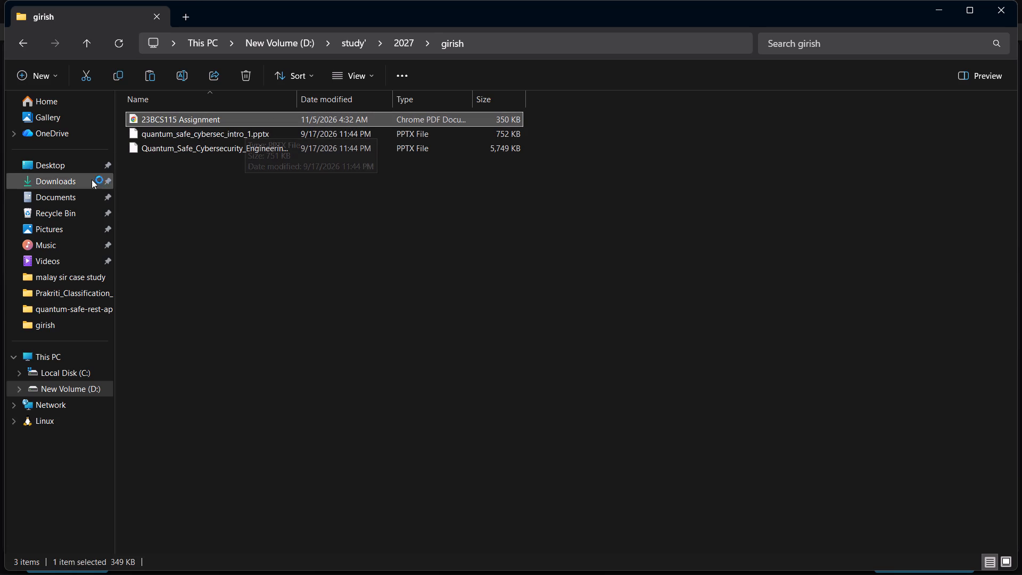
click(74, 188)
click(202, 354)
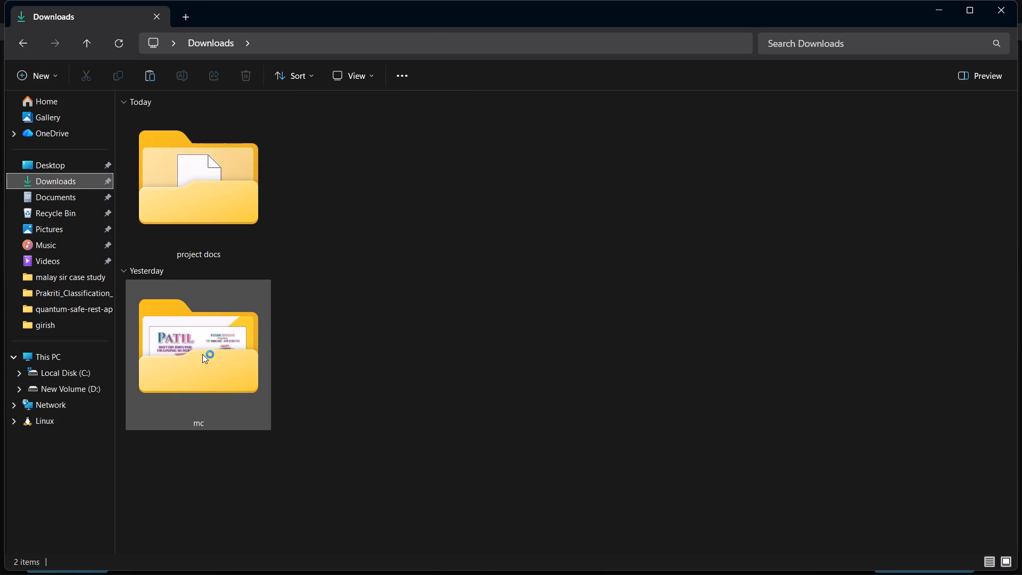
key(ctrl+v)
double_click(297, 364)
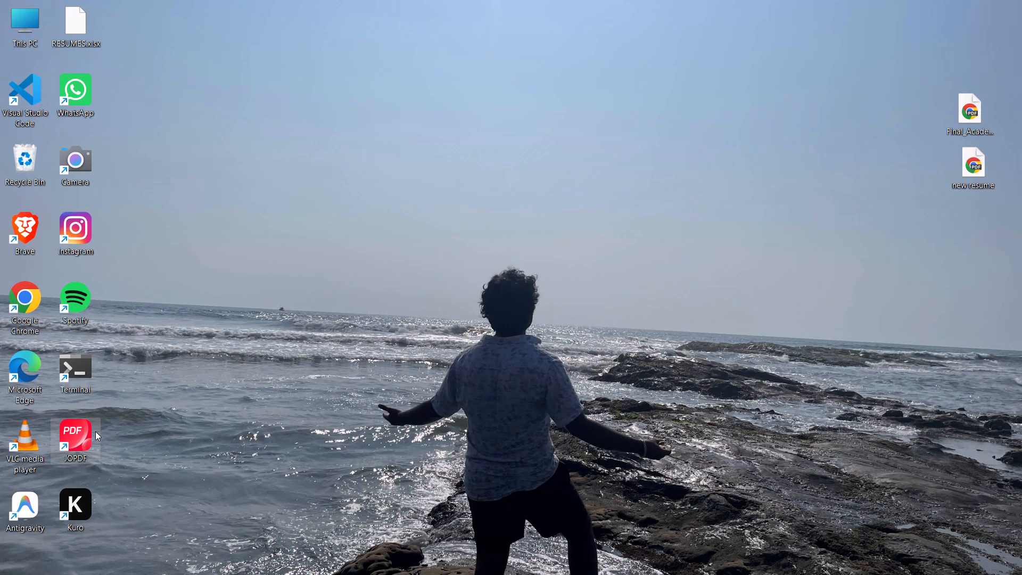
Switch to JOPDF and open the assignment PDF from Downloads with the Edit PDF tool.
double_click(95, 431)
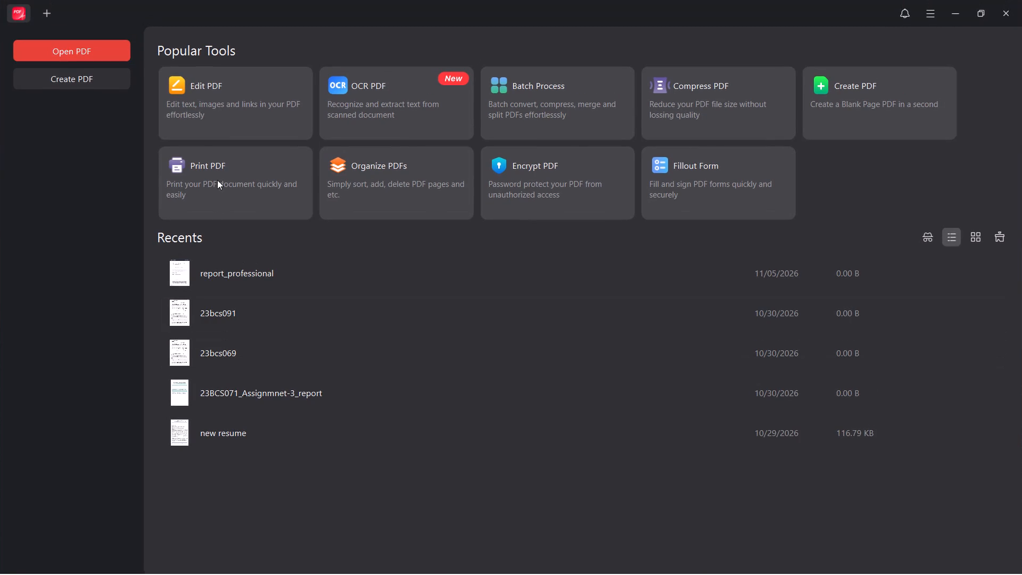
click(227, 112)
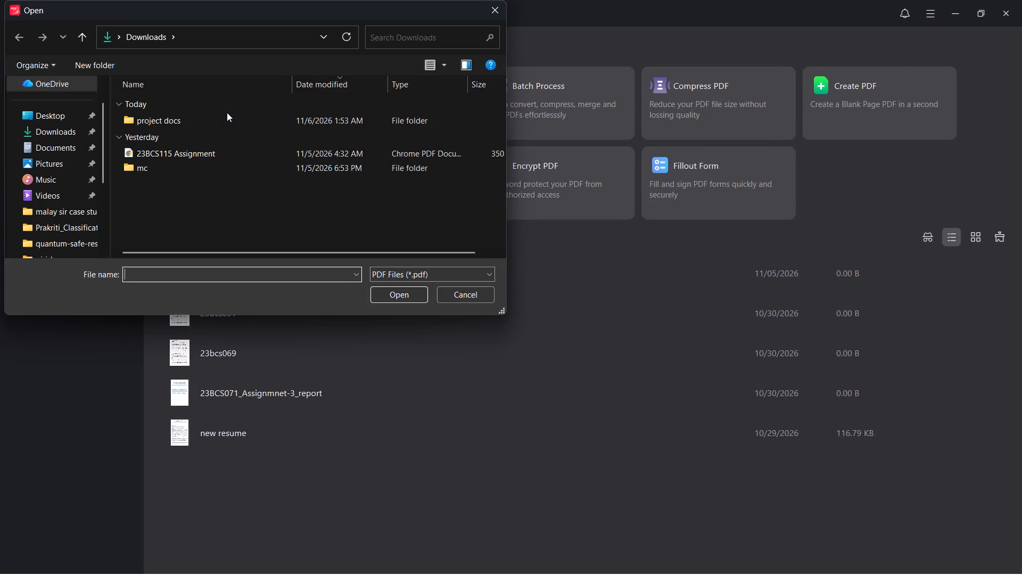
click(174, 153)
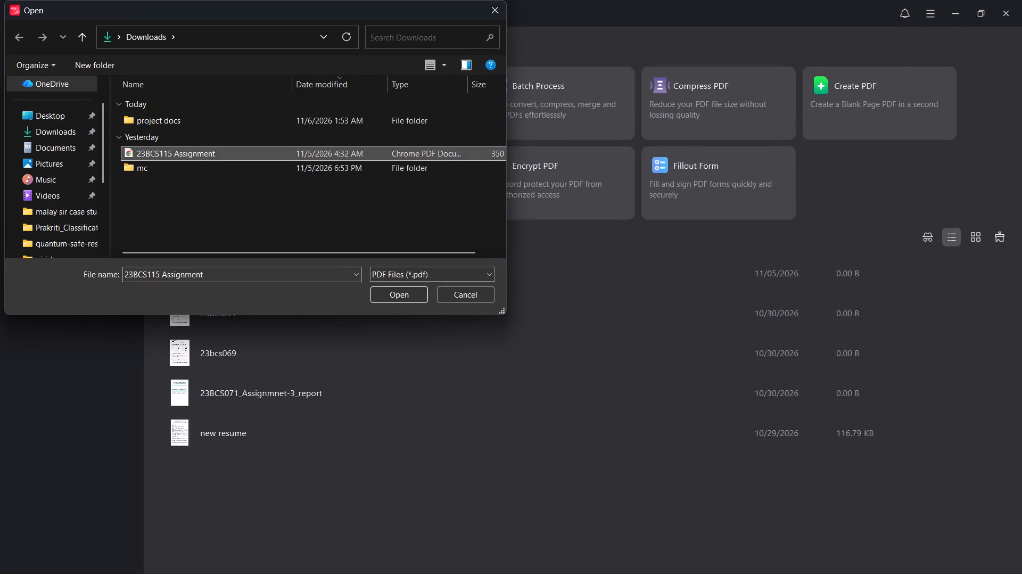
click(411, 289)
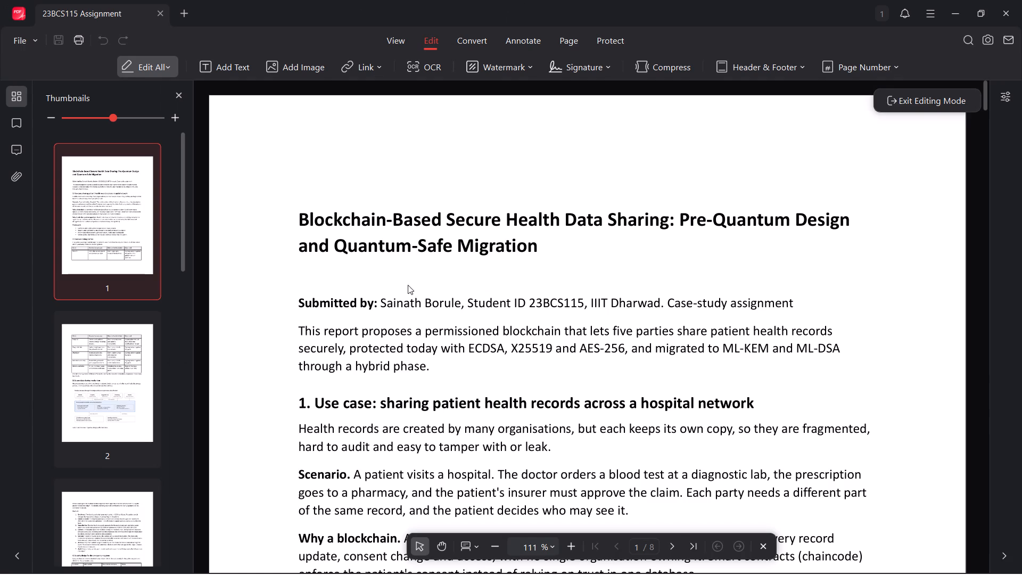
In the "Submitted by" line, replace everything after the name, including the comma, with the lowercase student ID in square brackets.
click(529, 299)
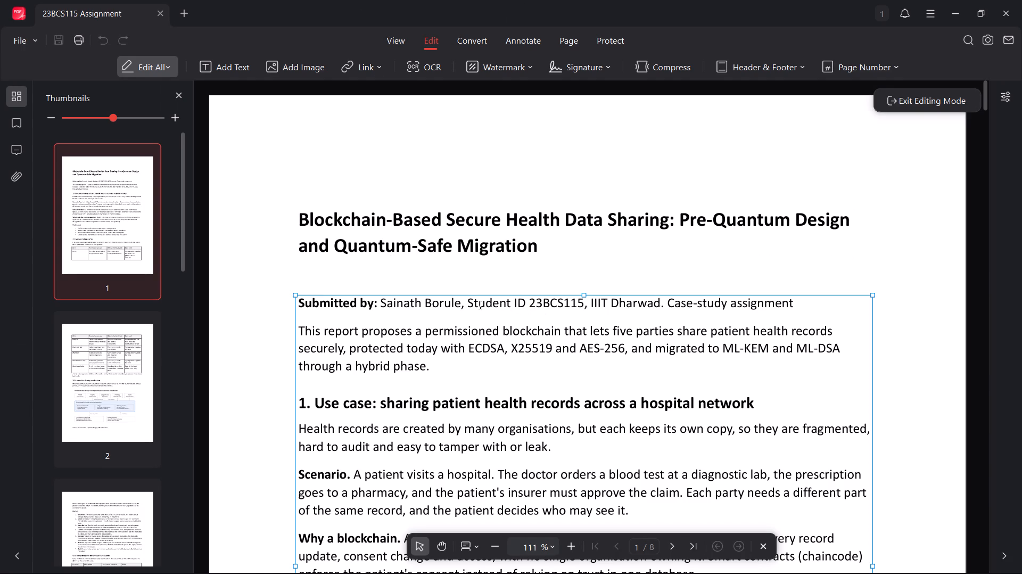
drag(468, 301, 638, 311)
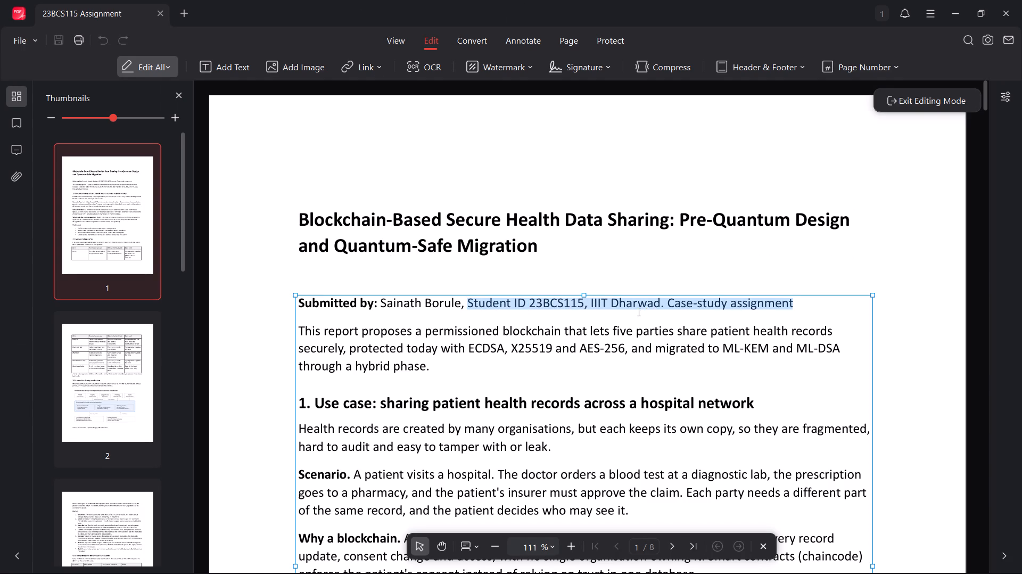
drag(638, 311, 683, 313)
key(BackSpace)
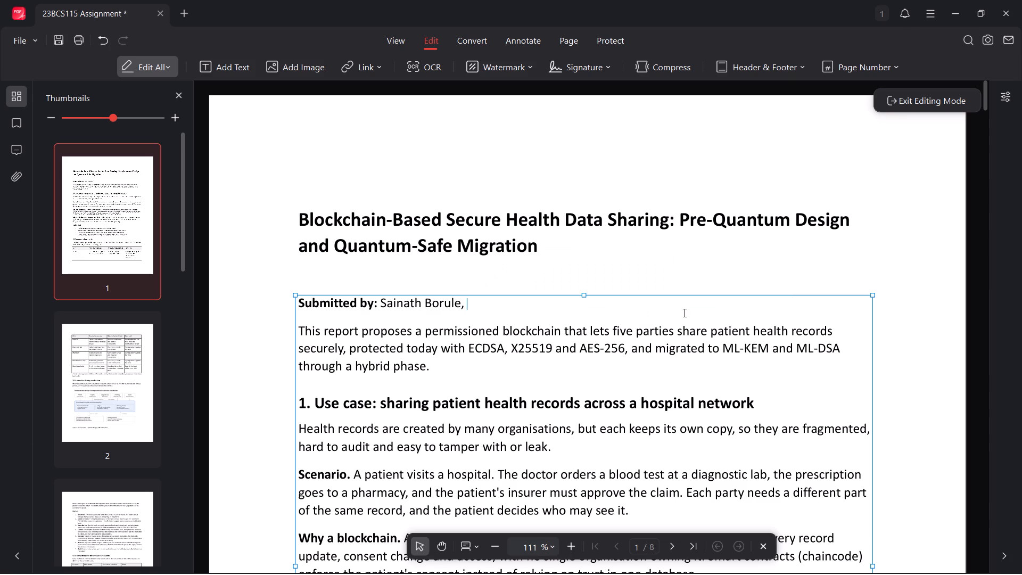
key(BackSpace)
key(BackSpace)
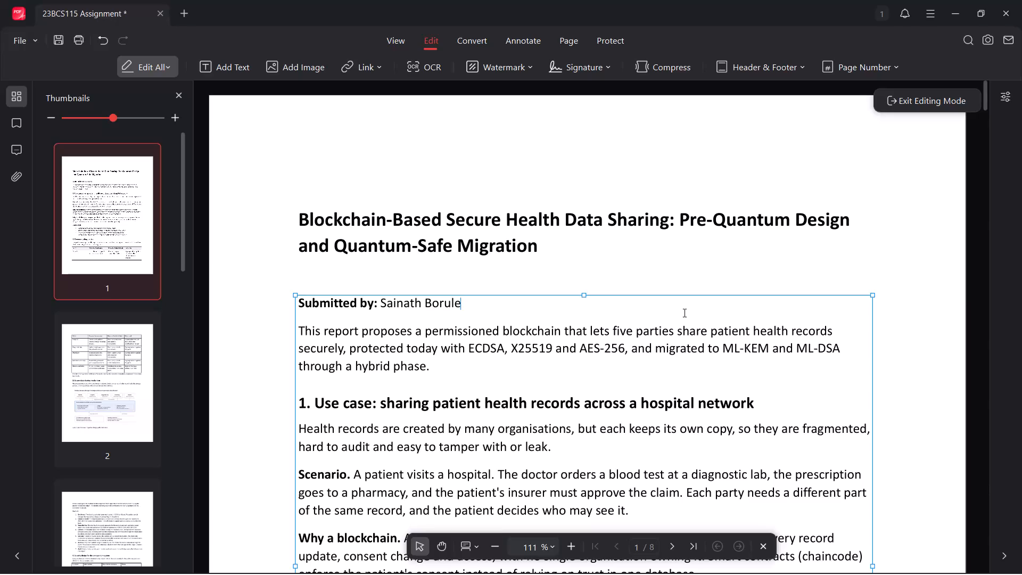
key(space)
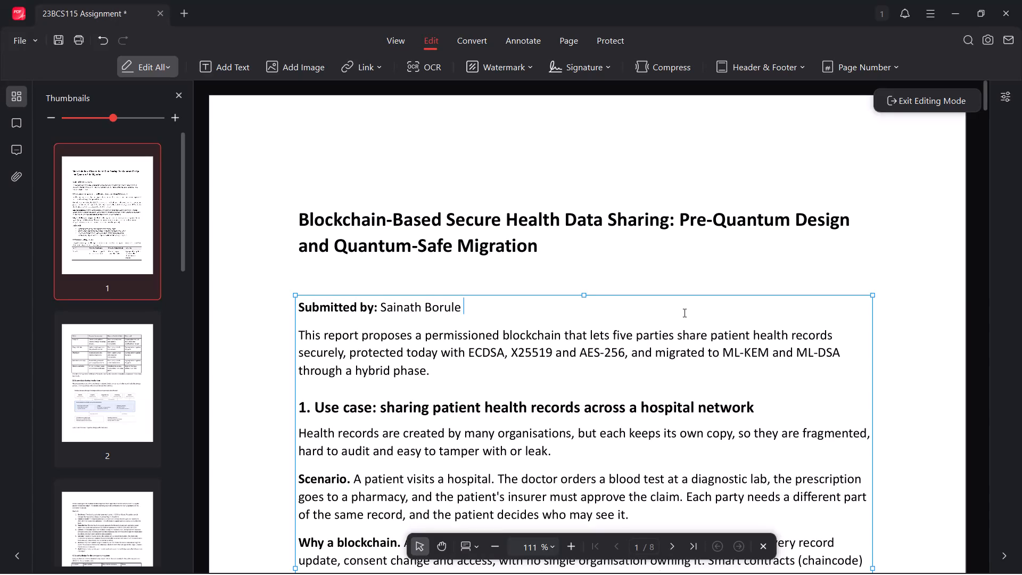
key(bracketleft)
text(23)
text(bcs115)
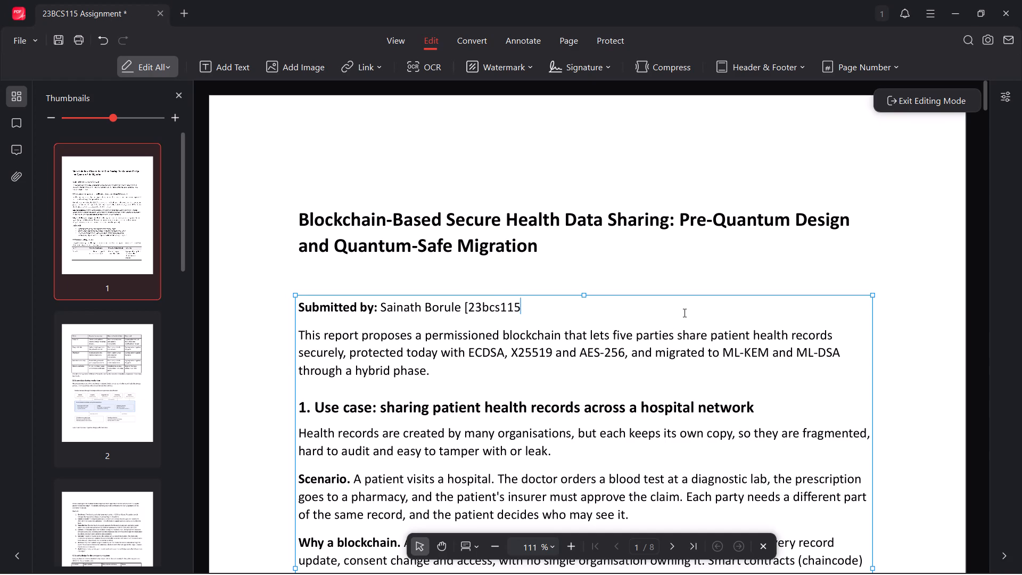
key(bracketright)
Review the rest of the report, from the design goals on page 1 to the Appendix A prompt and the last page.
scroll(669, 290, down, 2)
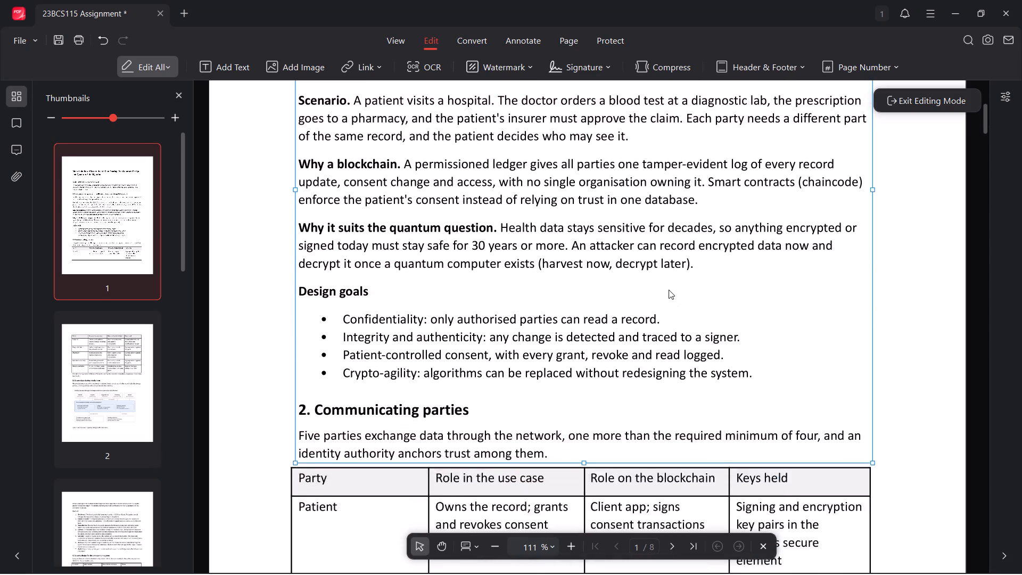
scroll(669, 290, down, 3)
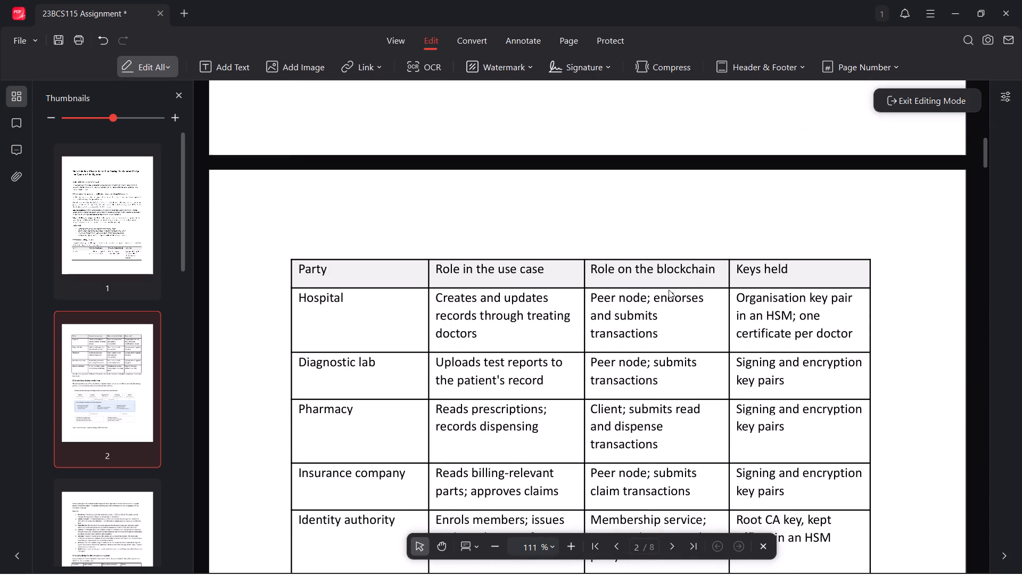
scroll(669, 290, down, 5)
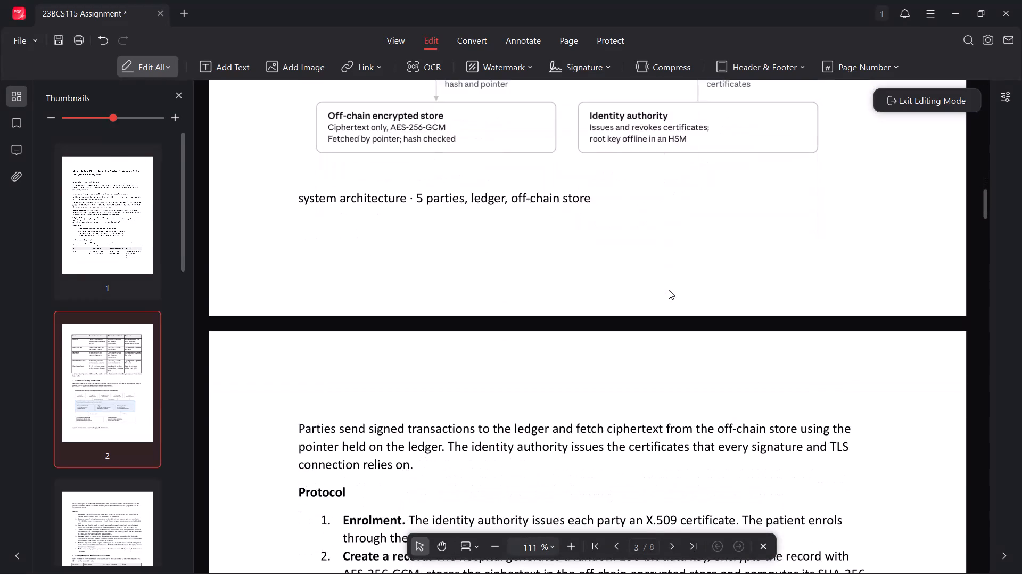
scroll(669, 290, down, 3)
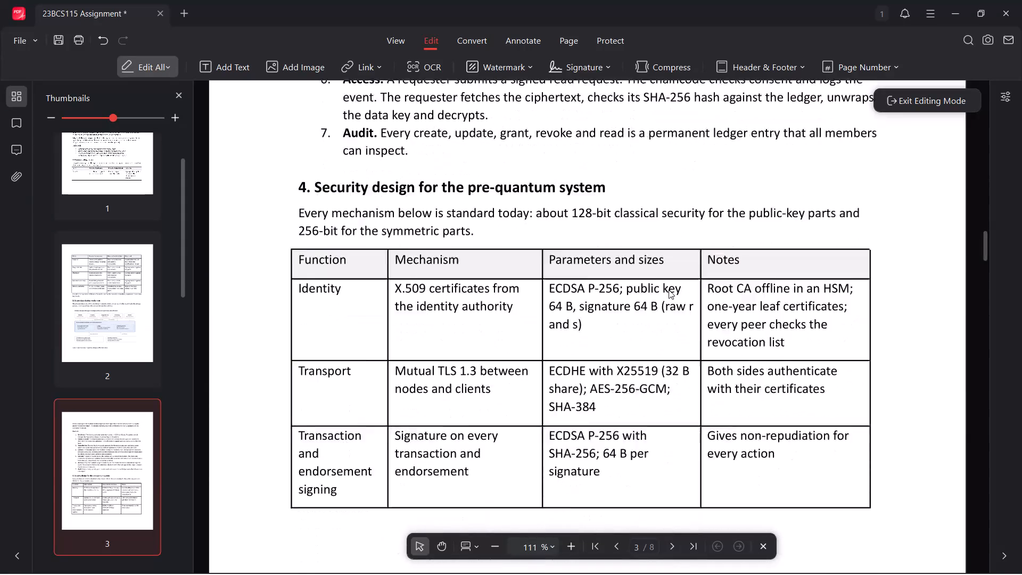
scroll(669, 290, down, 10)
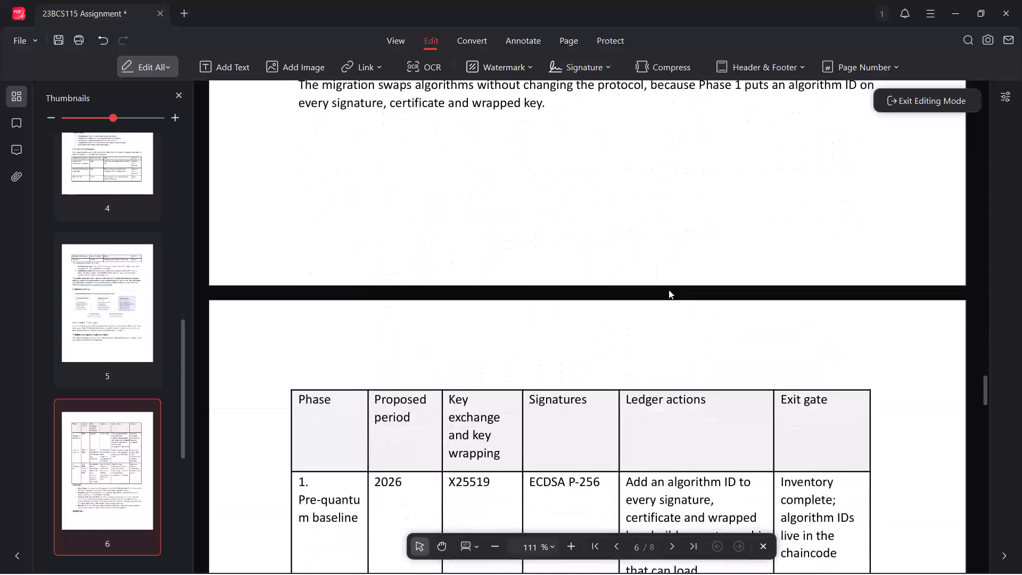
scroll(669, 290, down, 4)
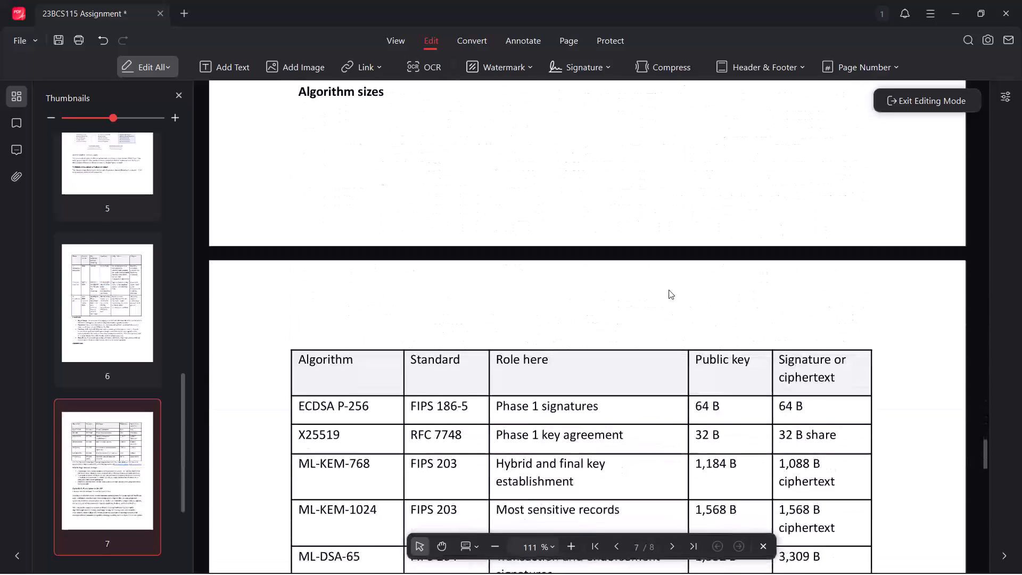
scroll(669, 290, down, 3)
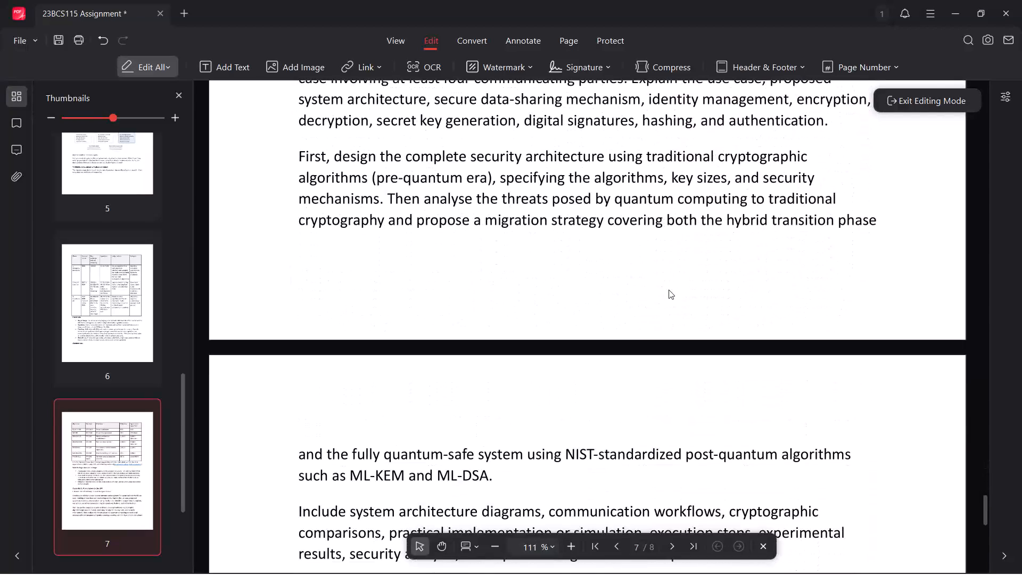
scroll(669, 290, down, 5)
scroll(669, 290, up, 4)
scroll(669, 290, down, 2)
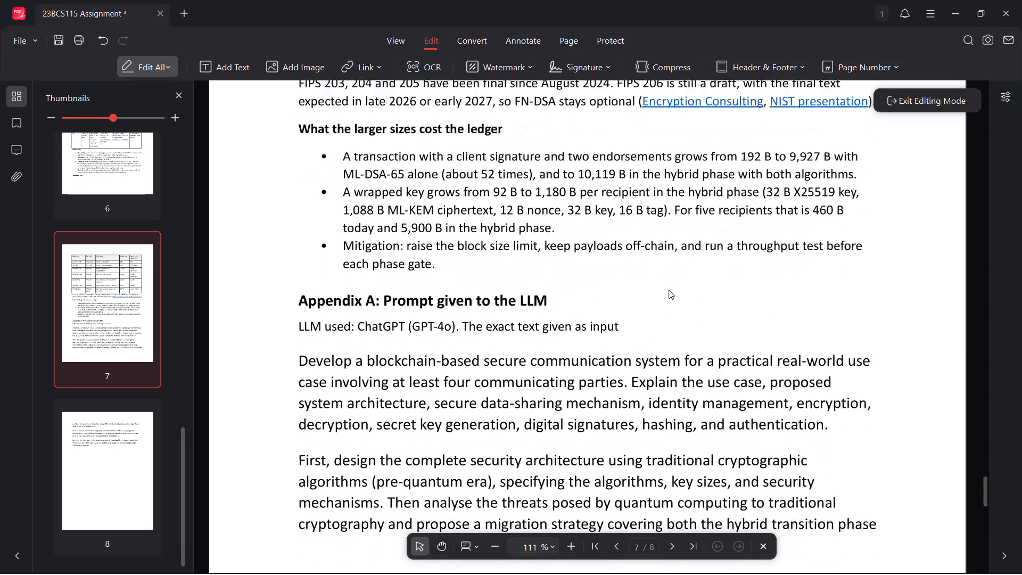
In the JOPDF editor, save the changes made to the assignment PDF.
scroll(669, 290, down, 1)
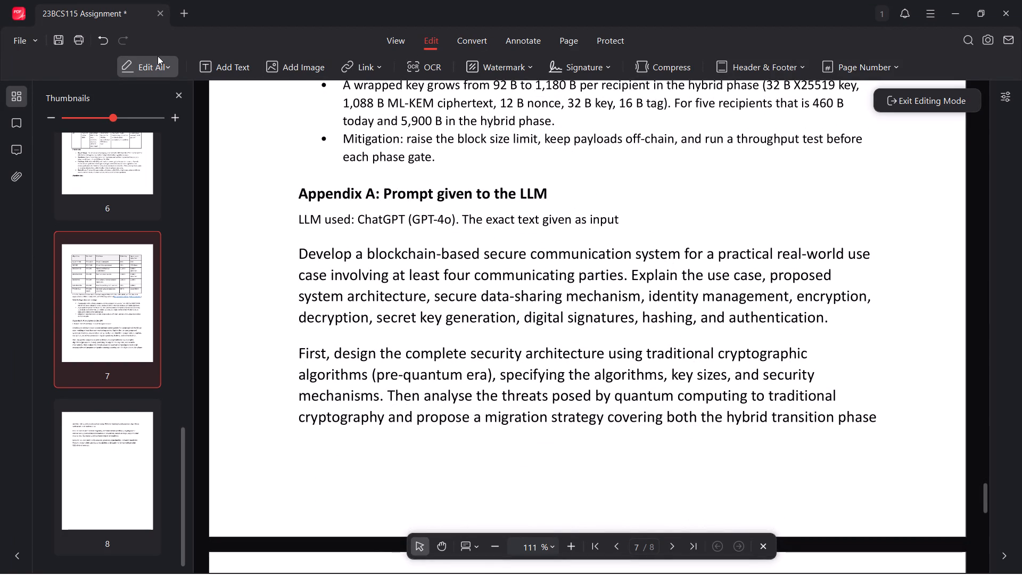
click(56, 36)
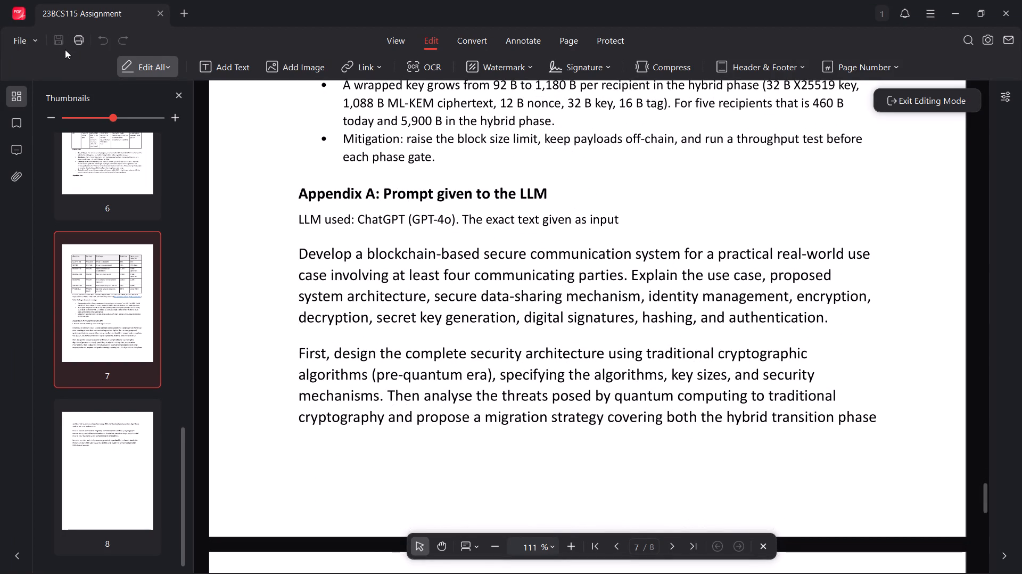
Save a copy of the assignment PDF in Downloads under the suggested name and close the PDF editor.
click(76, 43)
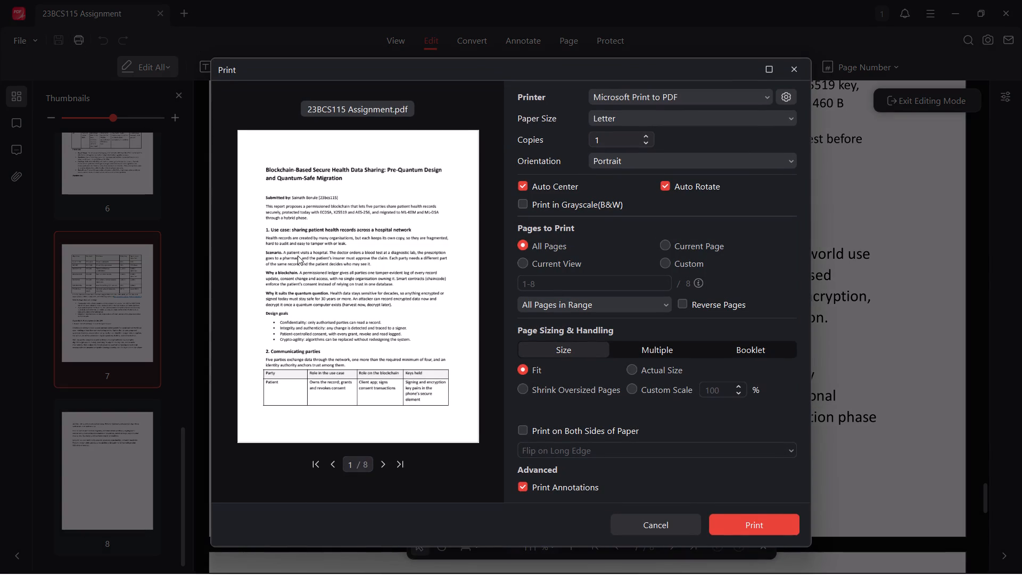
key(Escape)
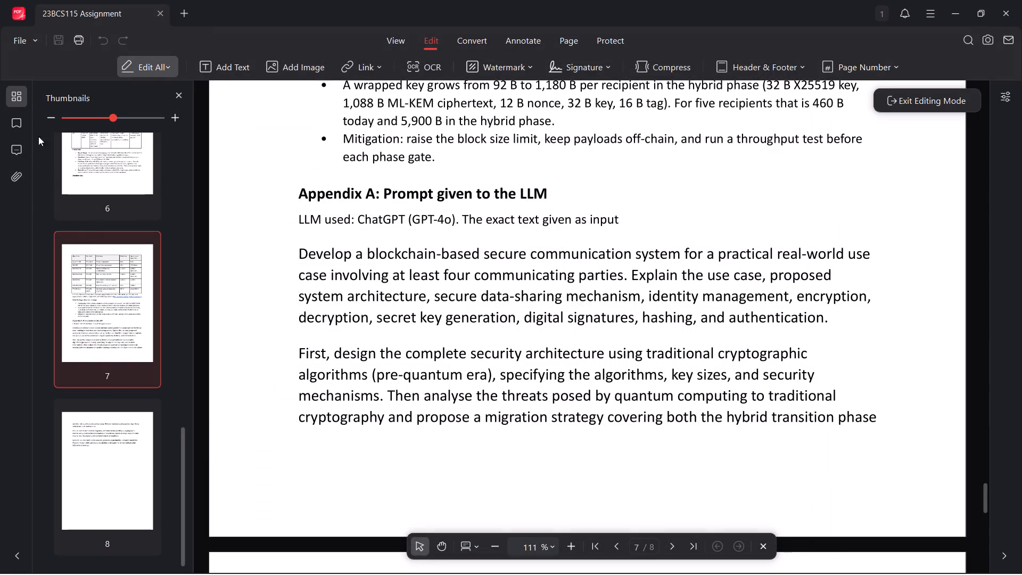
click(21, 47)
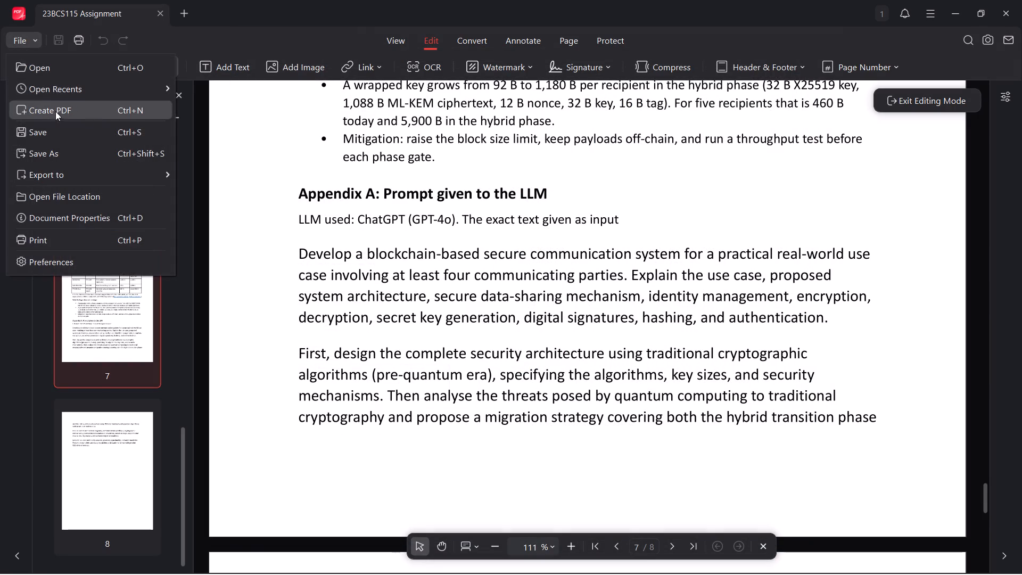
click(67, 159)
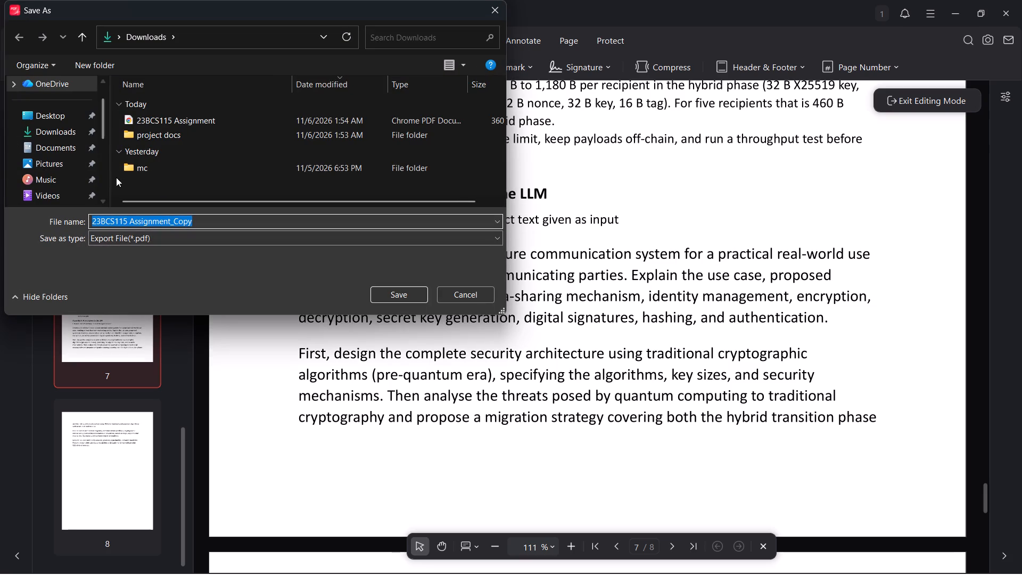
click(407, 291)
click(1009, 14)
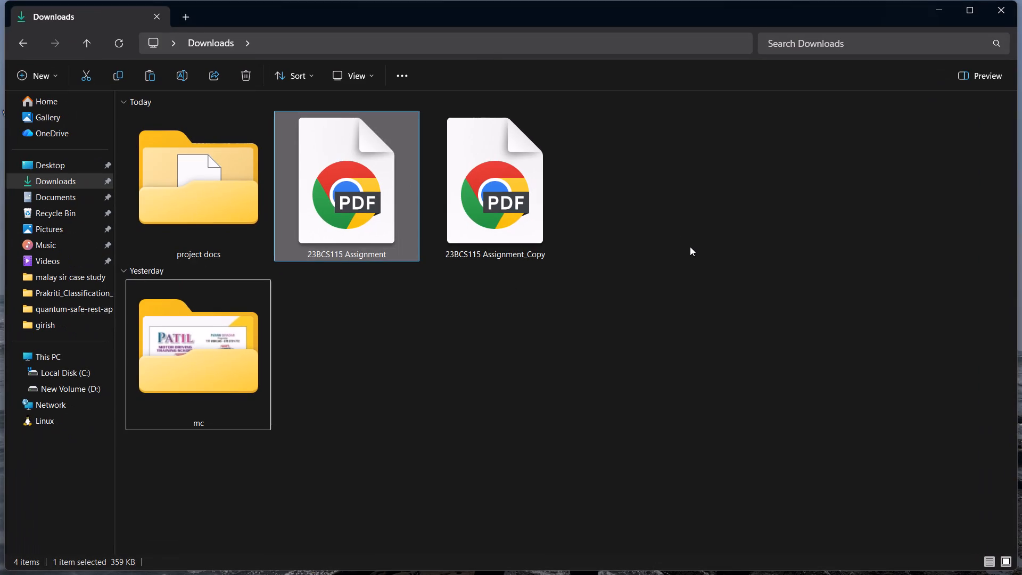
In File Explorer, delete the original assignment PDF from Downloads, keeping the newly saved copy.
click(372, 253)
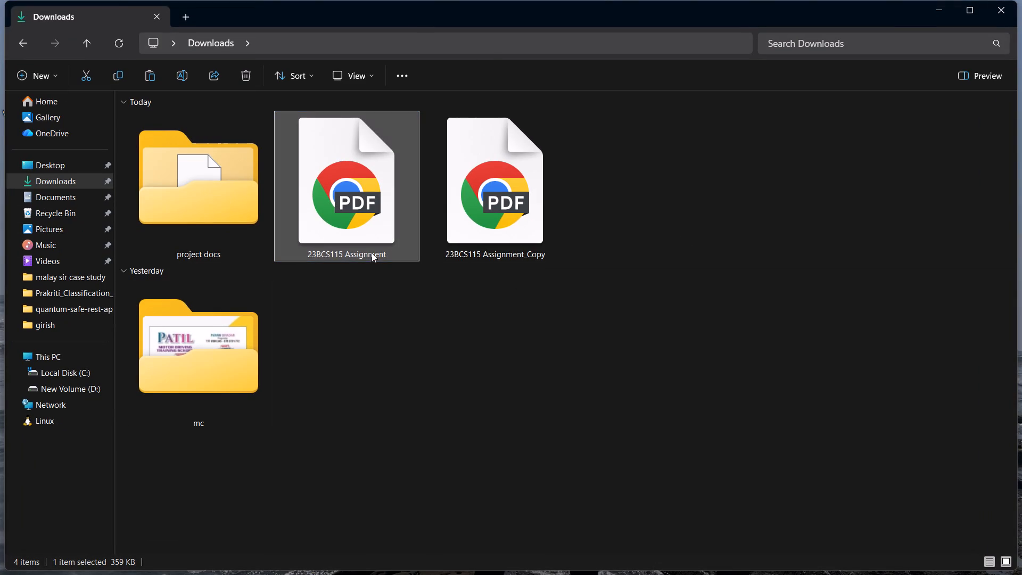
key(Delete)
click(371, 241)
key(Delete)
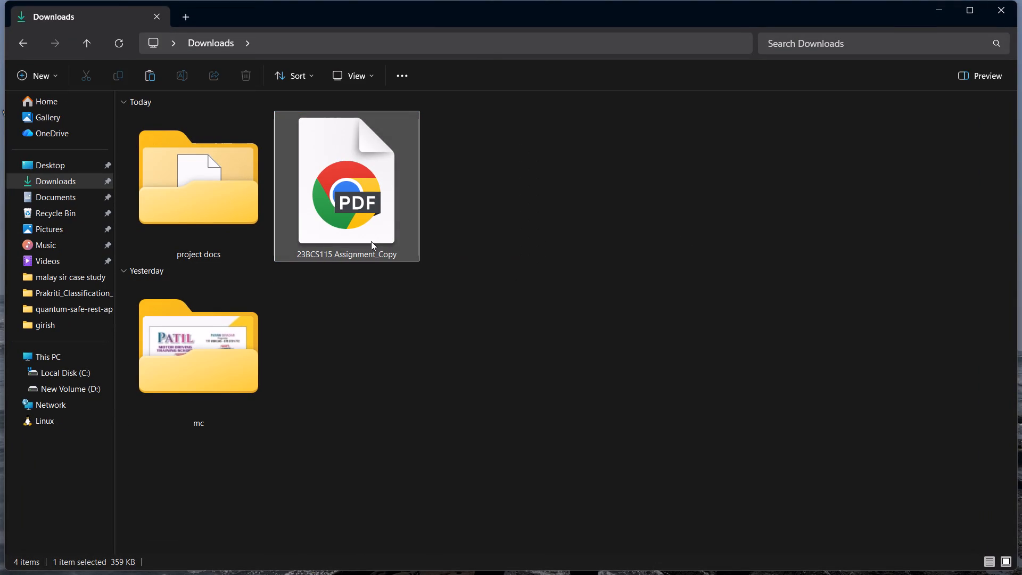
Rename the copied PDF as the student ID followed by "Assignment", without the "_Copy" suffix.
click(371, 241)
key(F2)
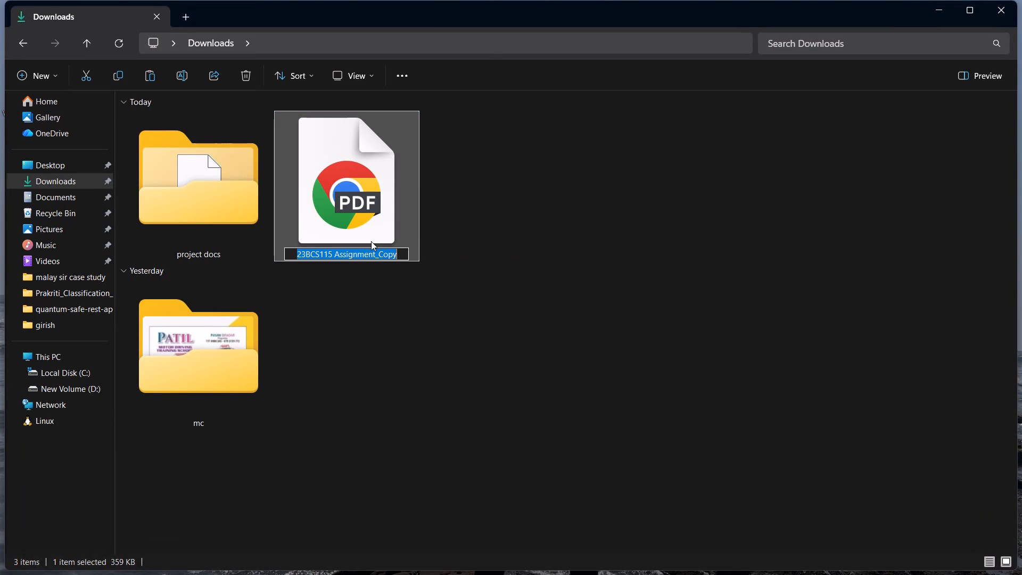
key(Right)
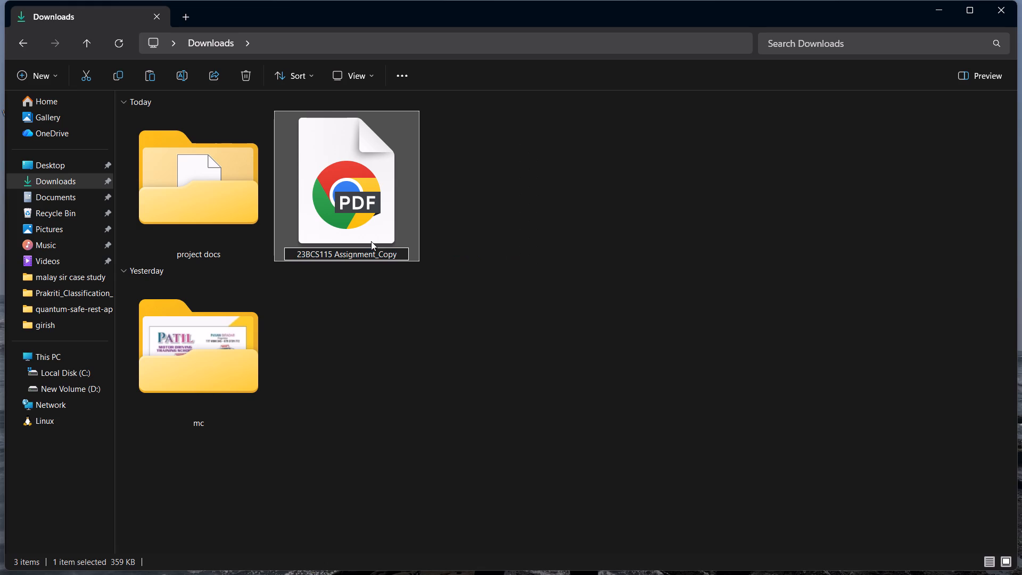
key(BackSpace)
key(BackSpace)
key(BackSpace)
key(BackSpace)
key(BackSpace)
key(BackSpace)
key(BackSpace)
key(BackSpace)
key(BackSpace)
key(BackSpace)
key(BackSpace)
key(BackSpace)
key(BackSpace)
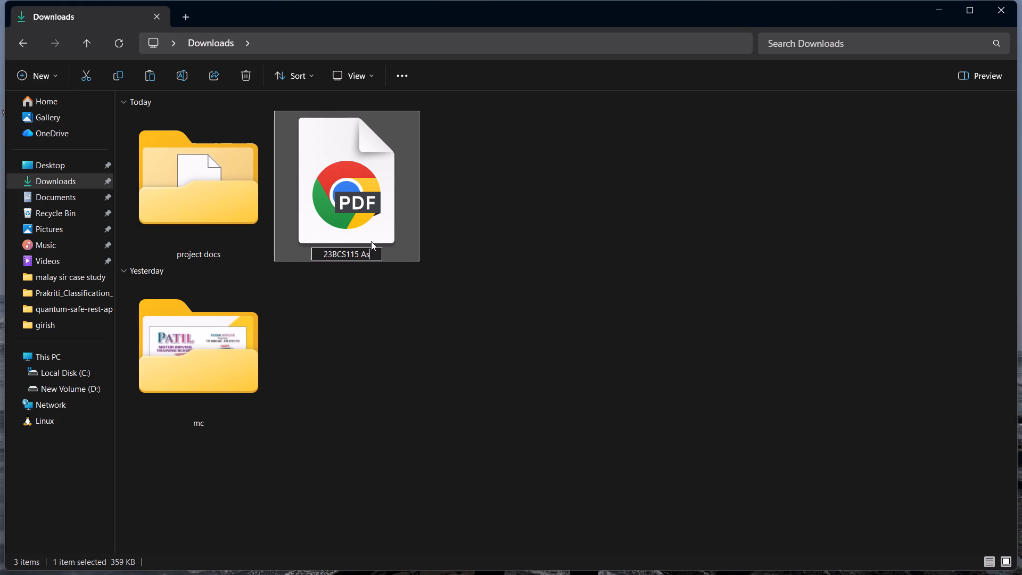
key(BackSpace)
key(BackSpace)
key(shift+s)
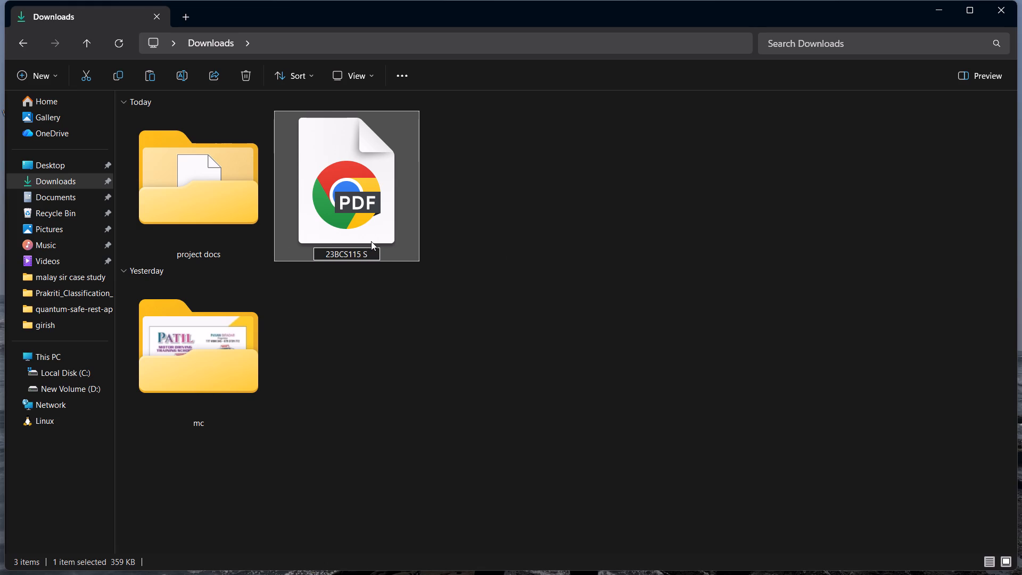
key(BackSpace)
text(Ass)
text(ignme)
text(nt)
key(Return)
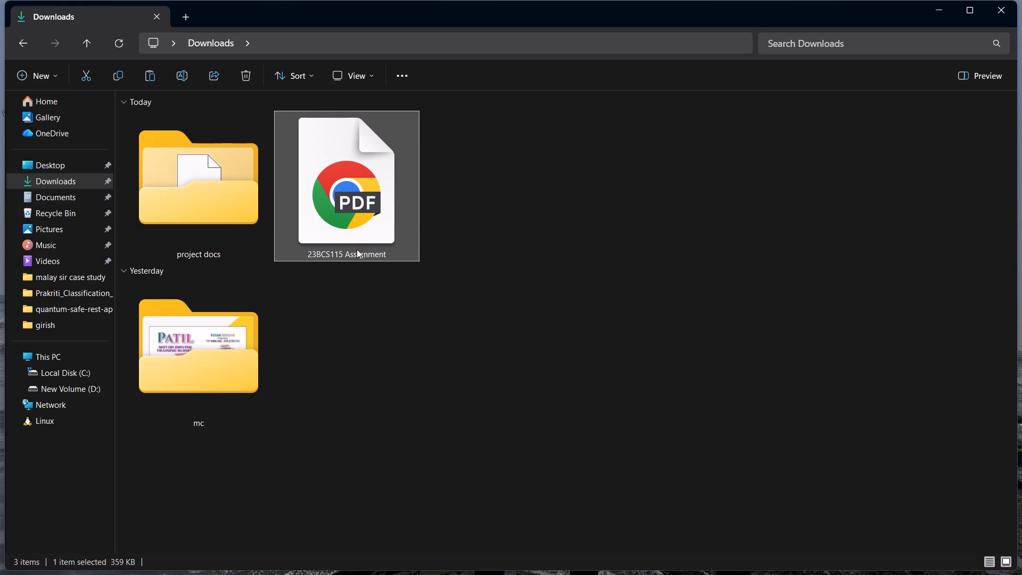
Compress the "project docs" folder and the assignment PDF into one archive in Downloads, named with only the student ID.
ctrl+click(256, 239)
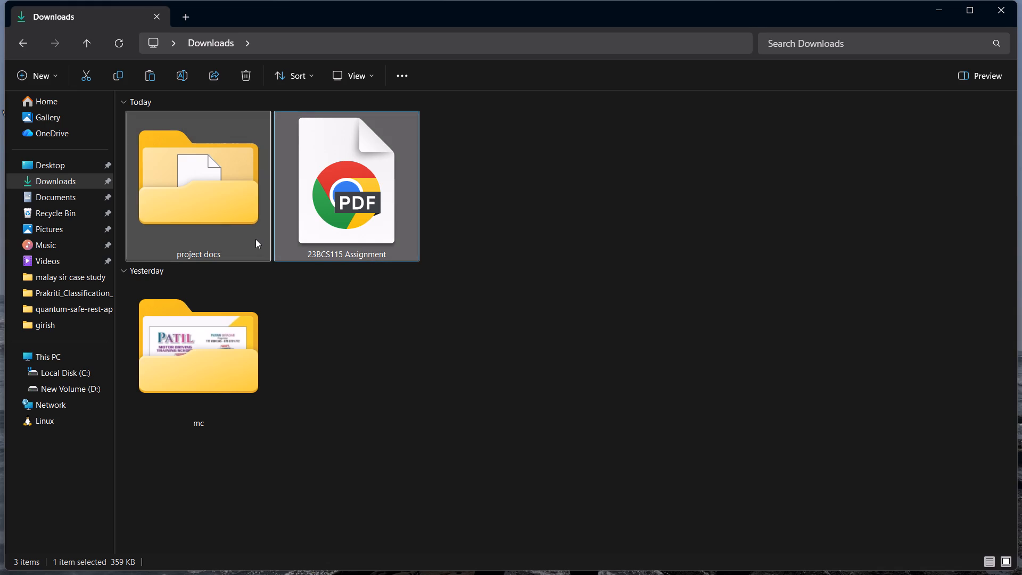
right_click(304, 231)
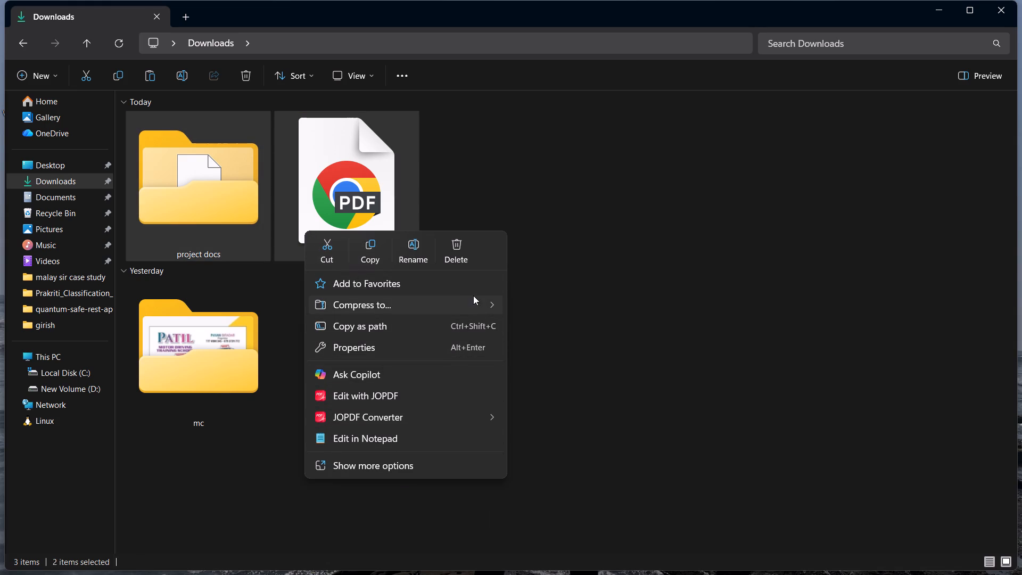
click(516, 305)
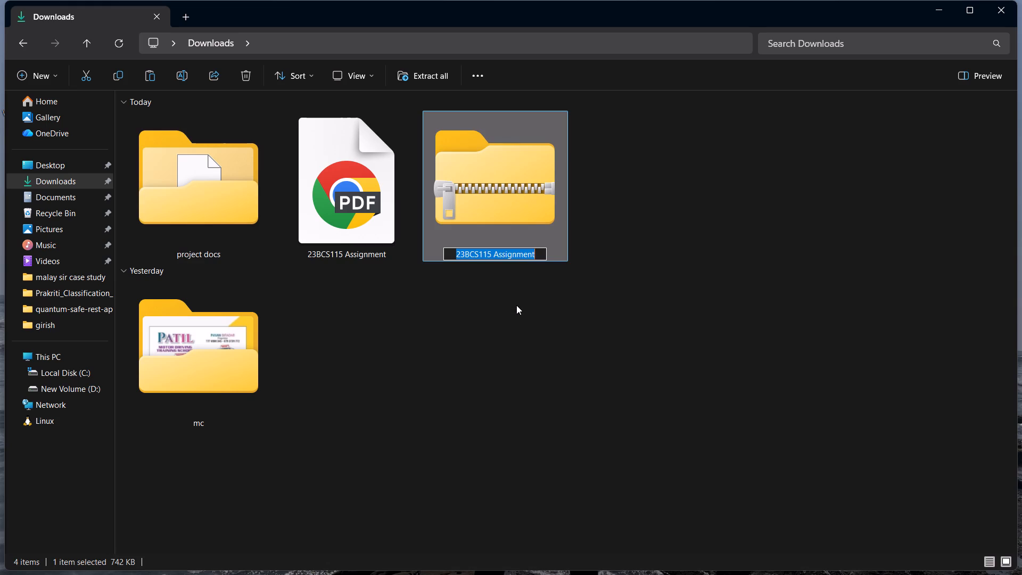
key(Right)
key(BackSpace)
key(BackSpace)
key(BackSpace)
key(BackSpace)
key(BackSpace)
key(BackSpace)
key(BackSpace)
key(BackSpace)
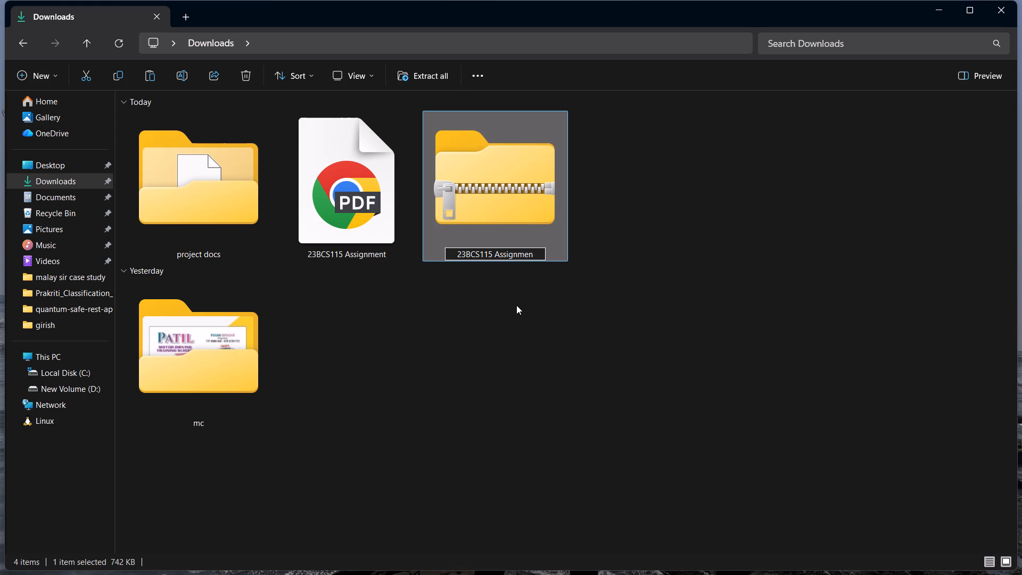
key(BackSpace)
key(BackSpace)
key(Return)
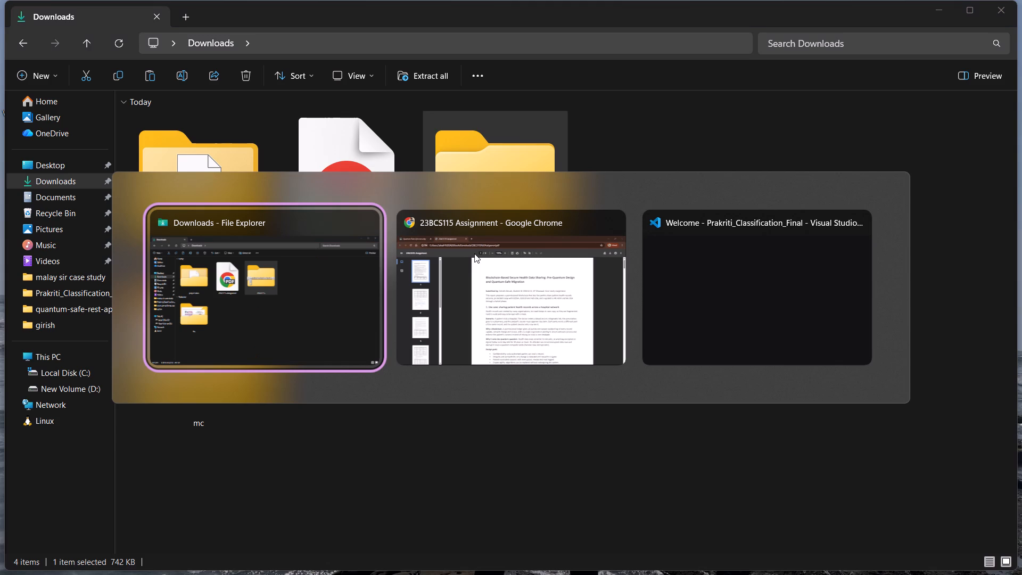
Switch to Chrome and open the submission form linked in the latest Quantum Safe Cybersecurity class announcement.
click(112, 0)
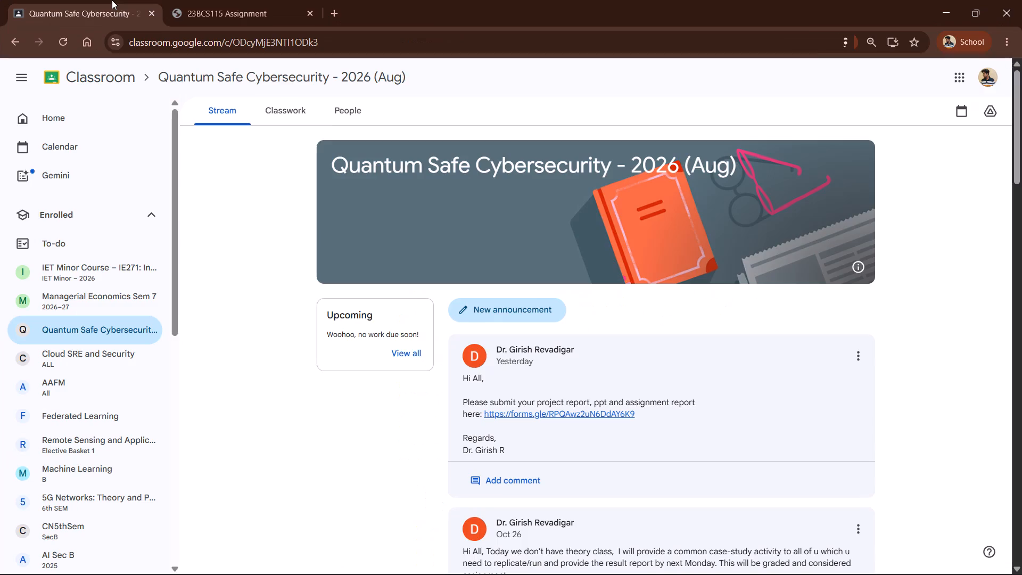
click(521, 413)
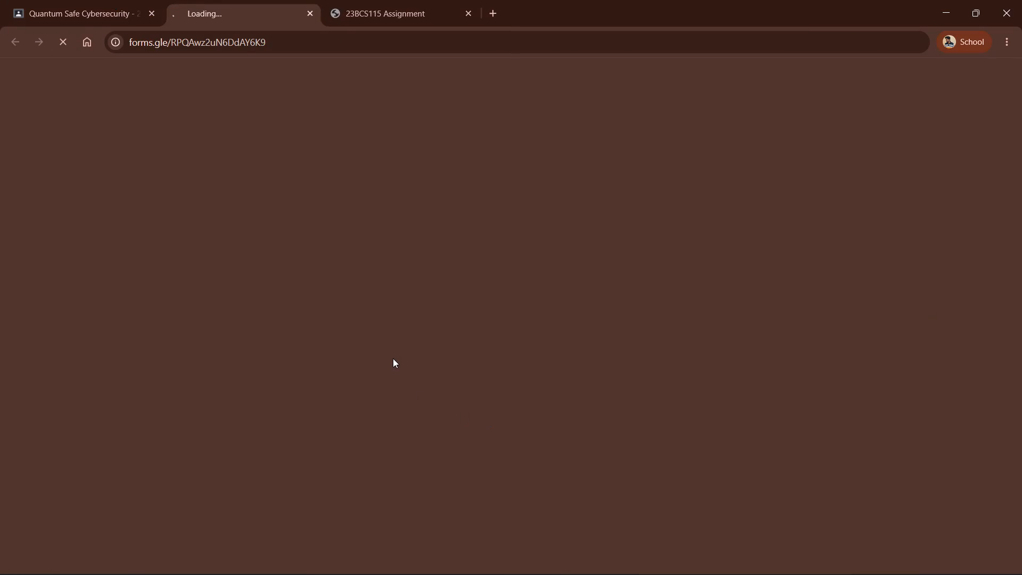
Enter the student's full name and student ID in the "Quantum safe cybersecurity - Oct 2026" form.
click(401, 255)
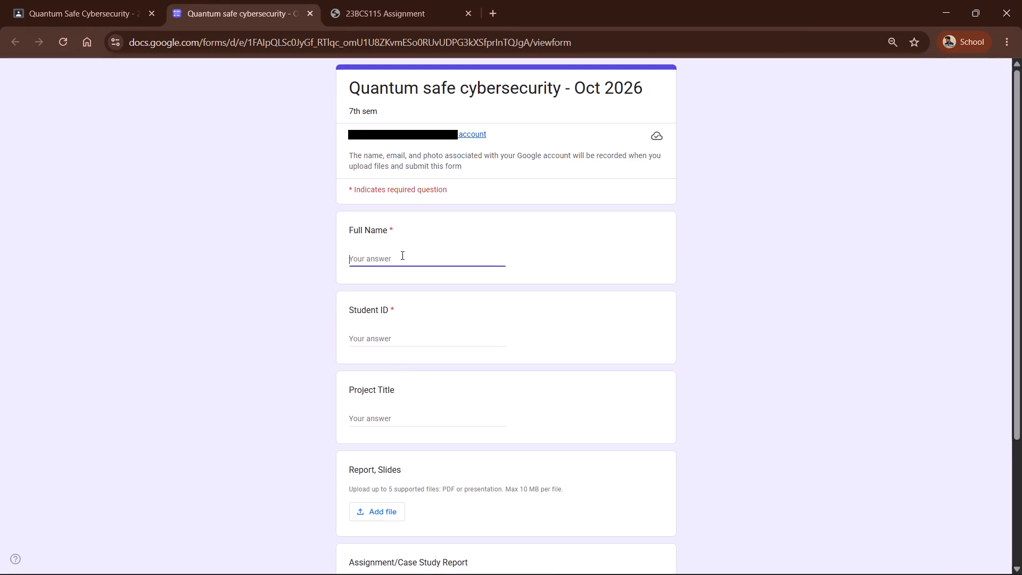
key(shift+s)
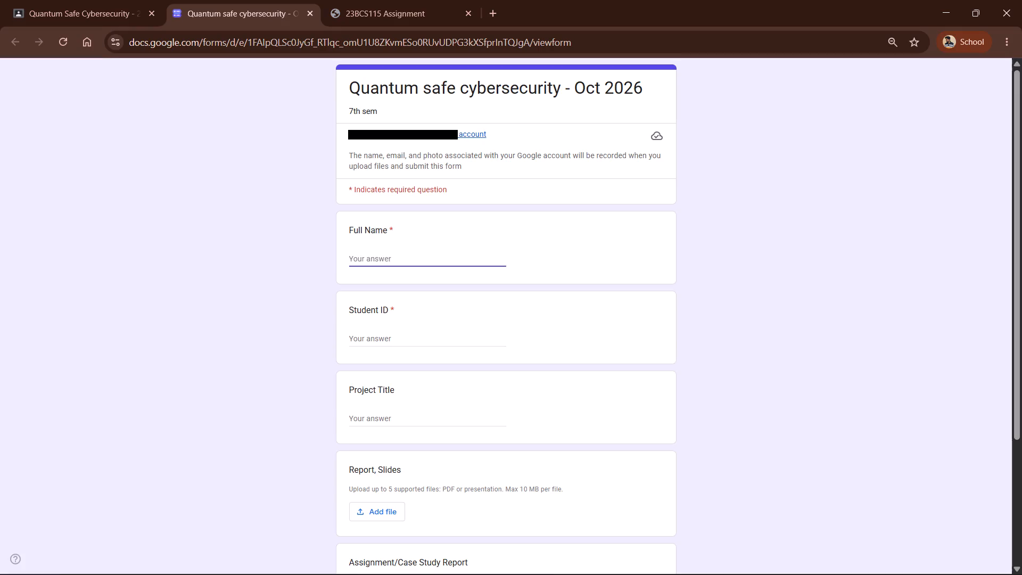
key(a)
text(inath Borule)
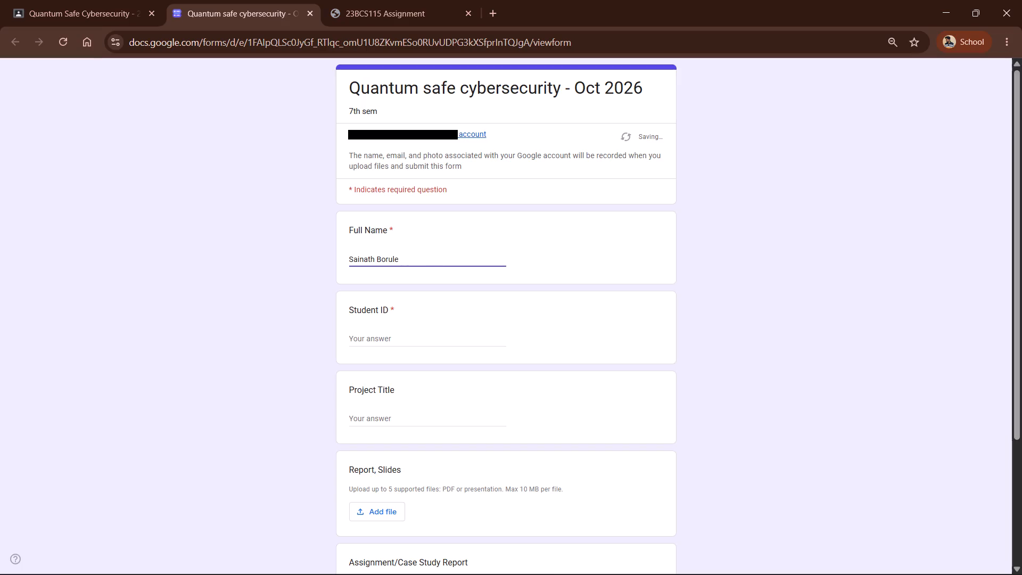
click(398, 332)
click(395, 336)
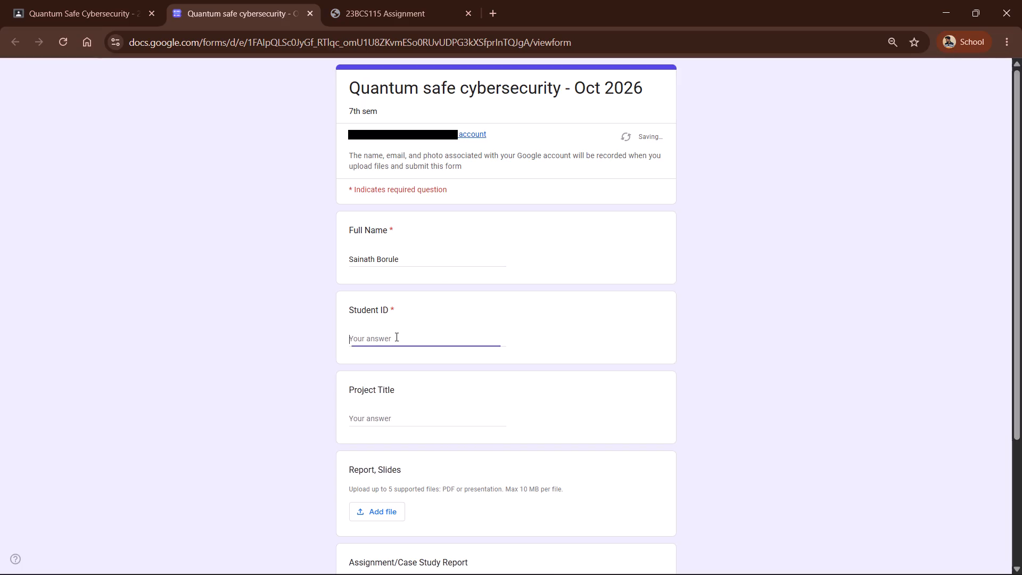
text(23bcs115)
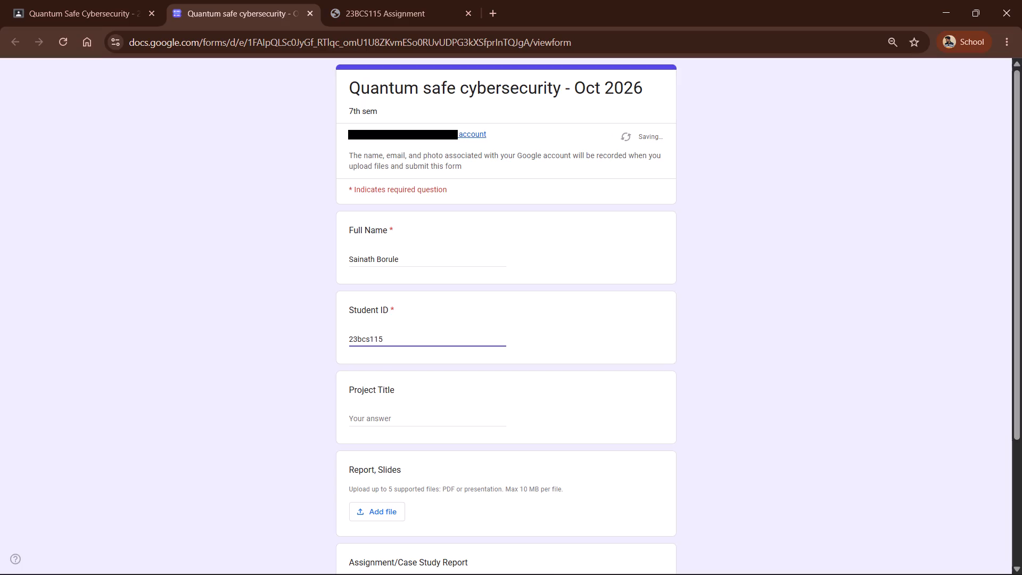
Review the form's upload questions and delete the archive named with the student ID from Downloads.
scroll(366, 383, down, 2)
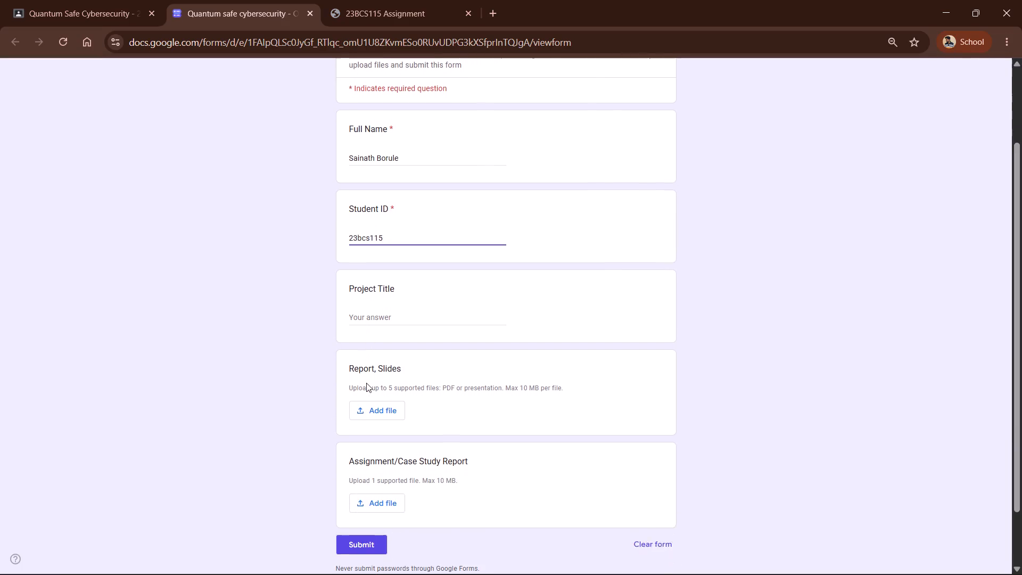
scroll(366, 383, down, 1)
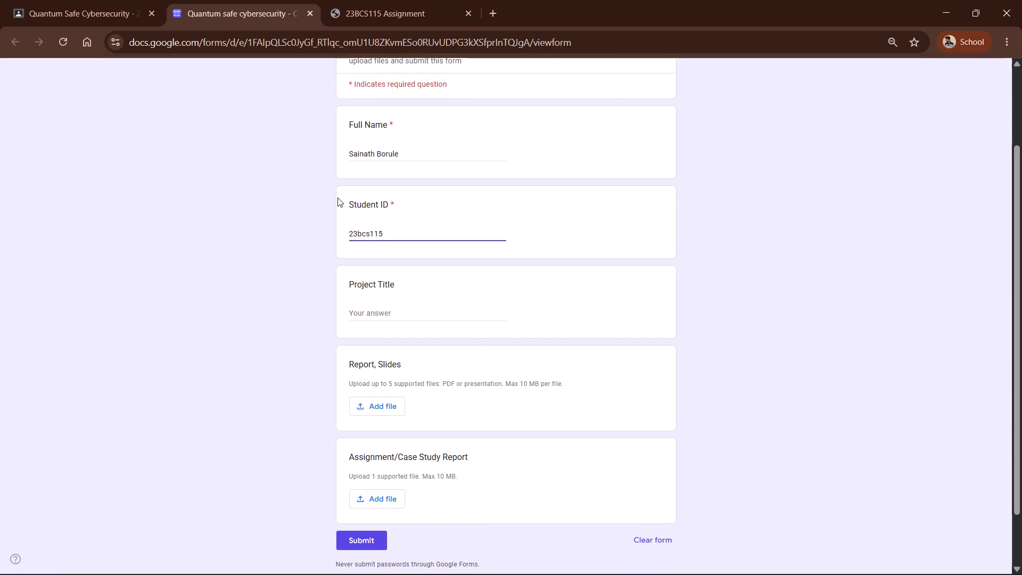
click(475, 199)
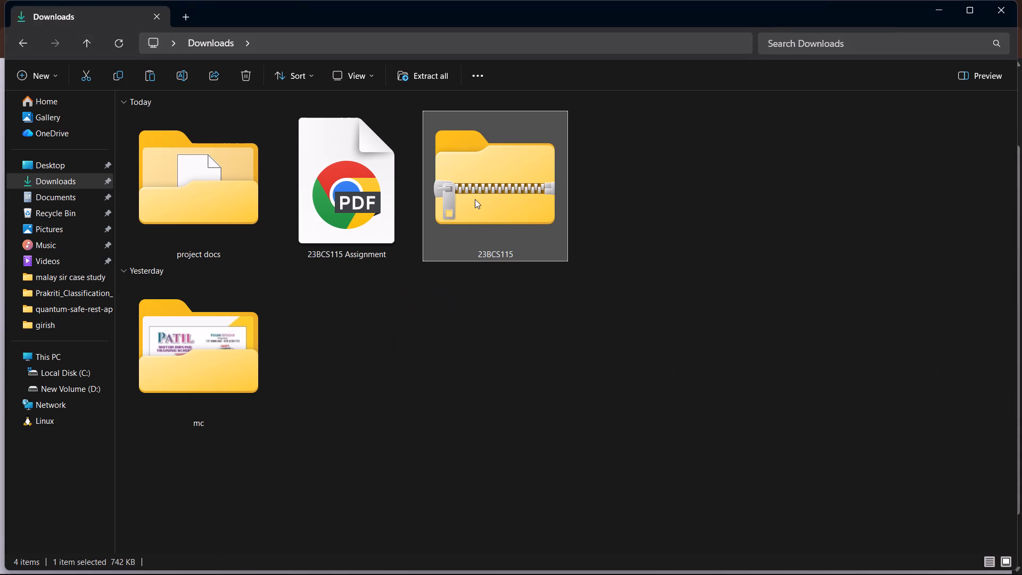
key(Delete)
Open the assignment PDF from Downloads to check its content, and close it again.
double_click(376, 191)
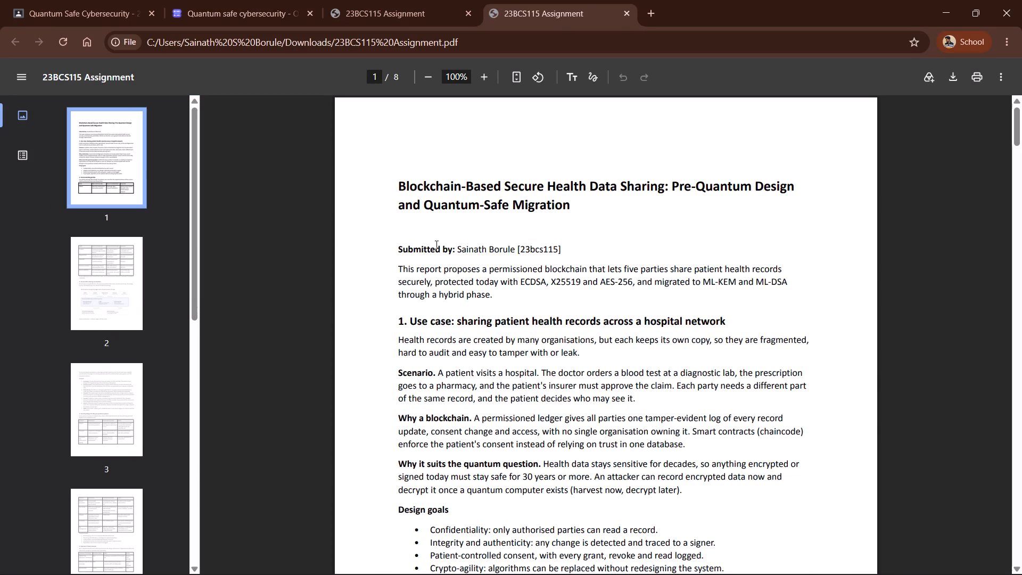
scroll(436, 245, down, 4)
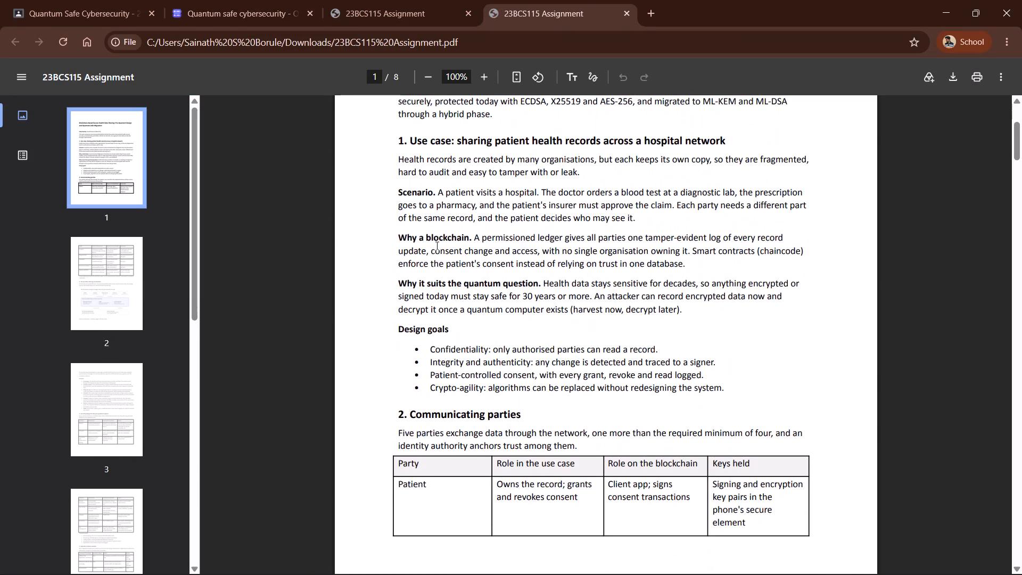
key(ctrl+w)
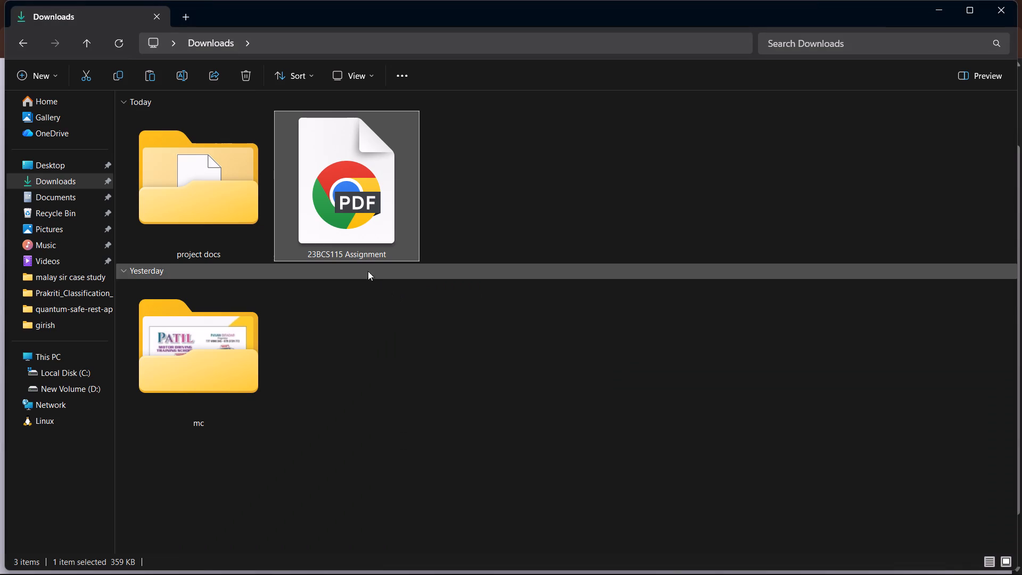
Copy the title "Build a Simple Networked Application and Develop Quantum-Safe REST APIs" from REPORT.pdf in "project docs" into the form's Project Title field.
double_click(226, 223)
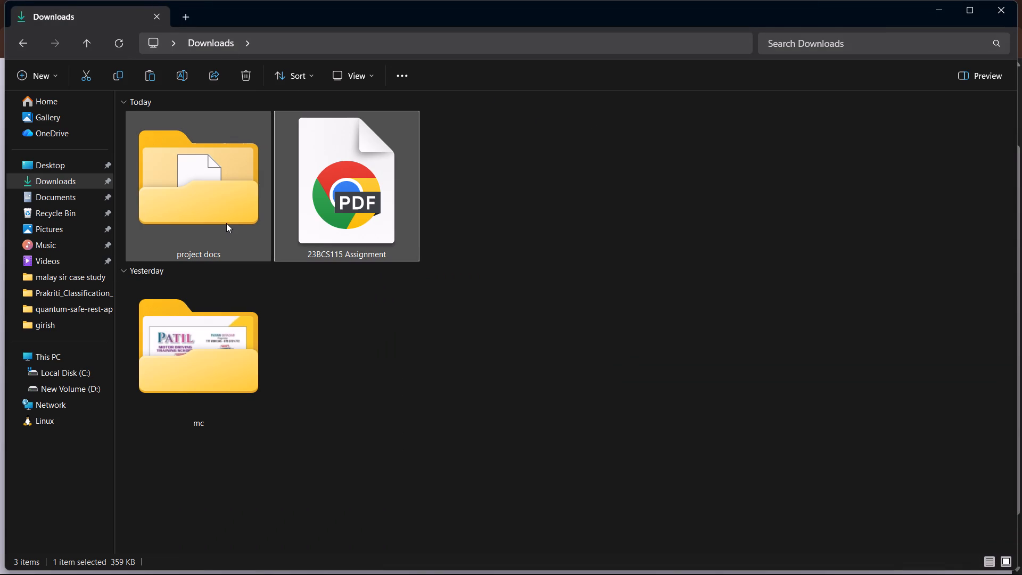
double_click(195, 147)
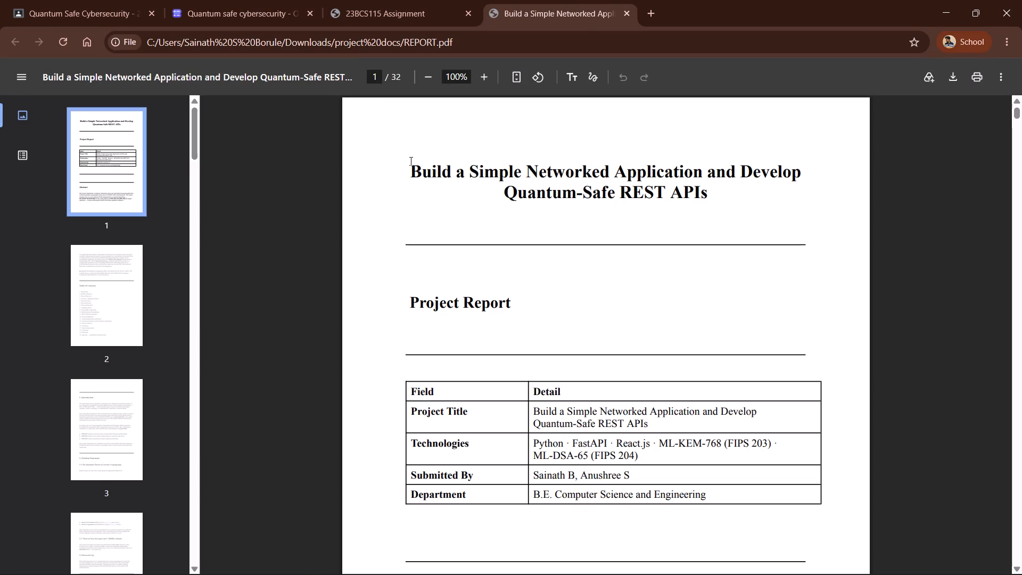
drag(409, 160, 728, 180)
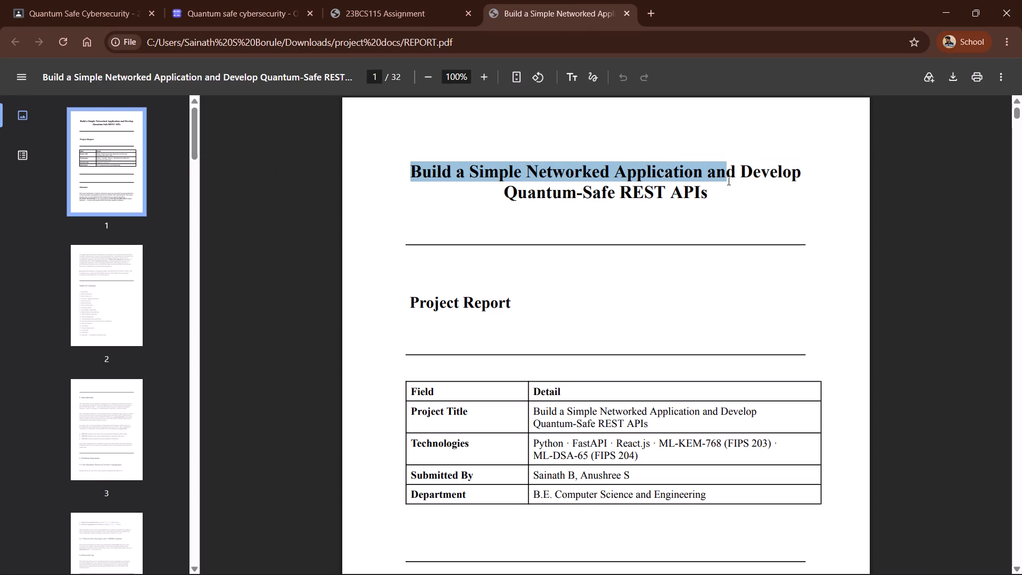
drag(728, 180, 708, 196)
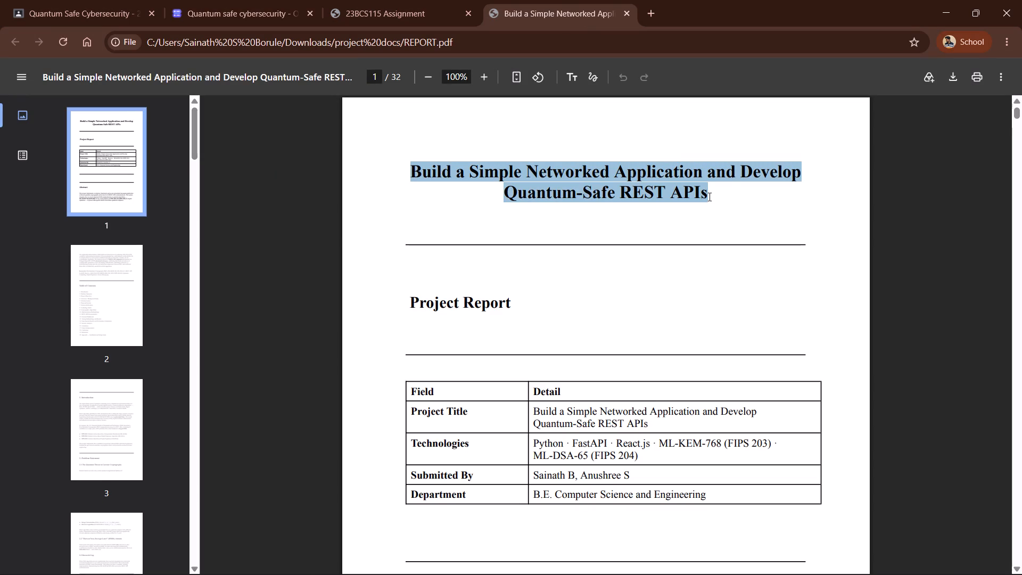
key(ctrl+c)
key(ctrl+w)
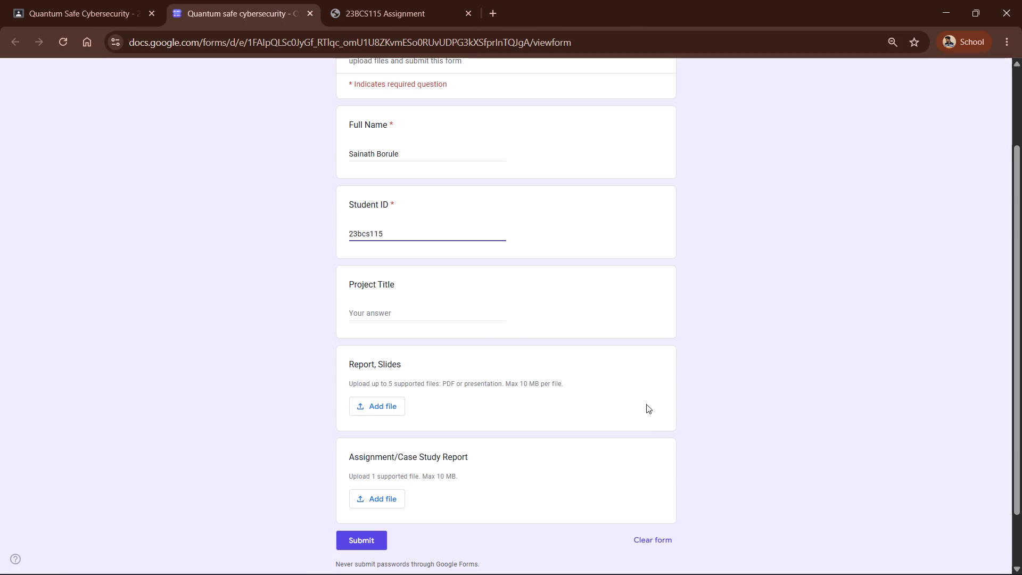
click(476, 318)
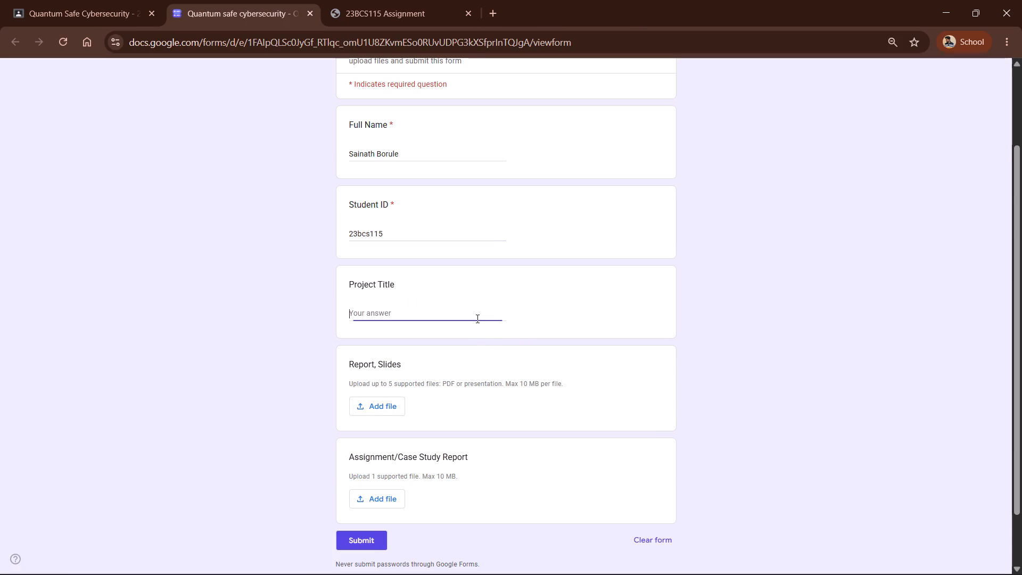
key(ctrl+v)
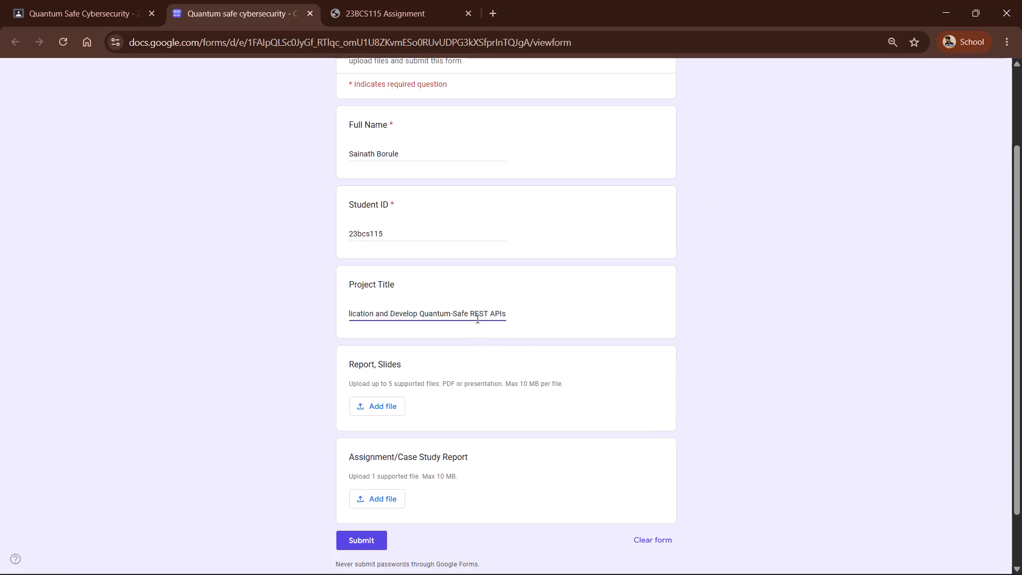
Check which form is linked in the comment on the class stream's Oct 26 case-study announcement, and close it again.
click(118, 0)
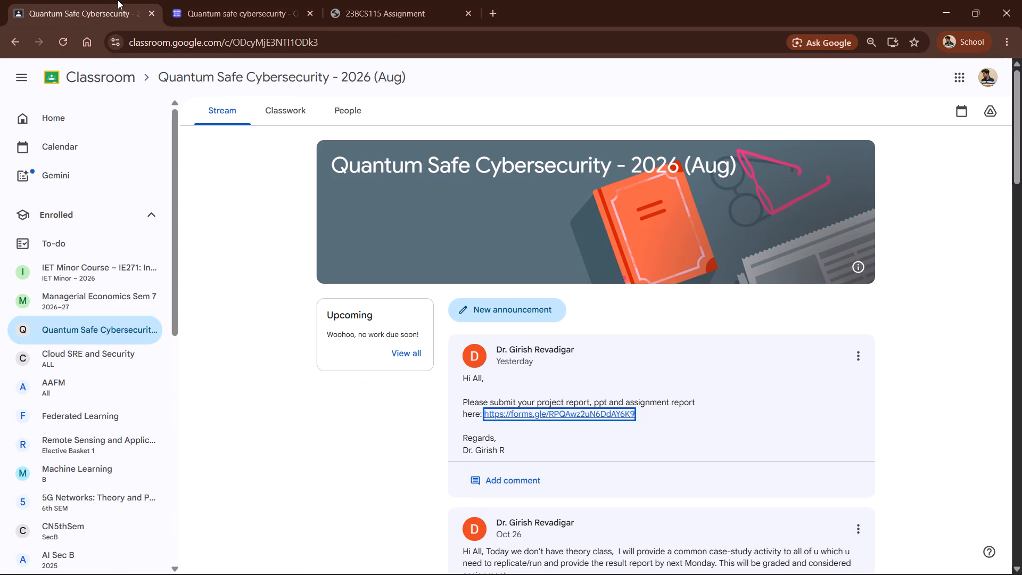
scroll(430, 299, down, 5)
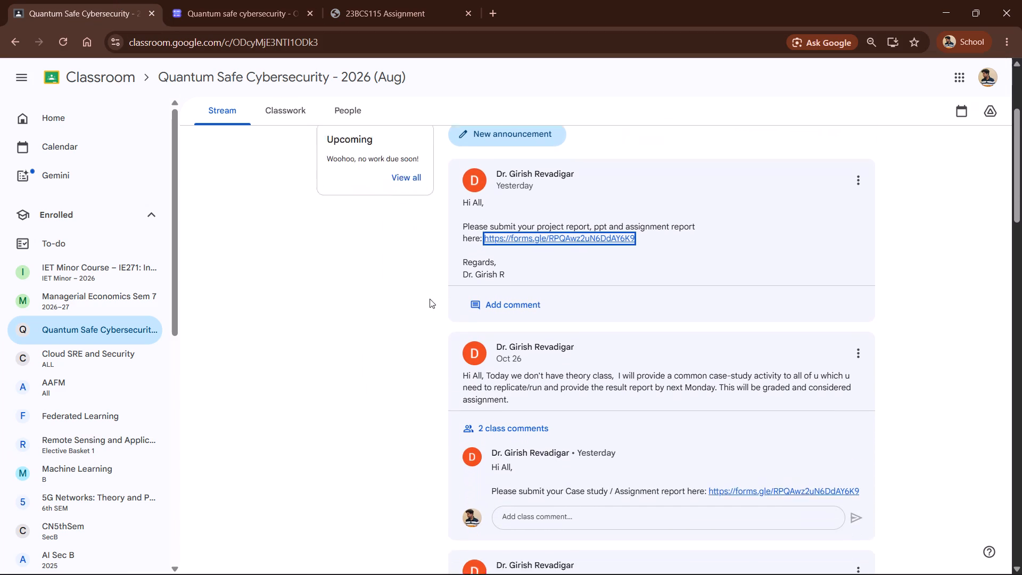
scroll(430, 299, down, 1)
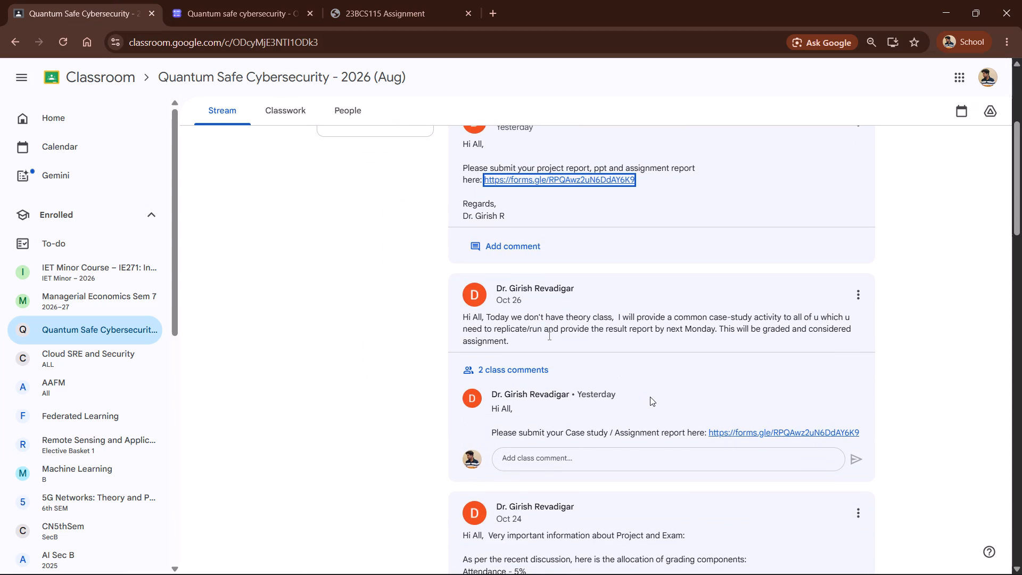
click(729, 435)
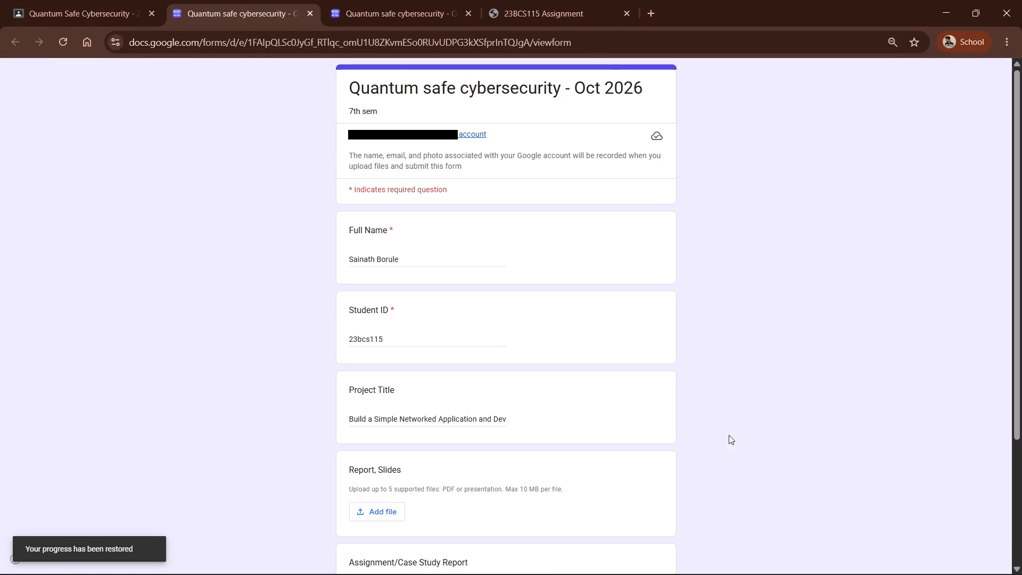
key(ctrl+w)
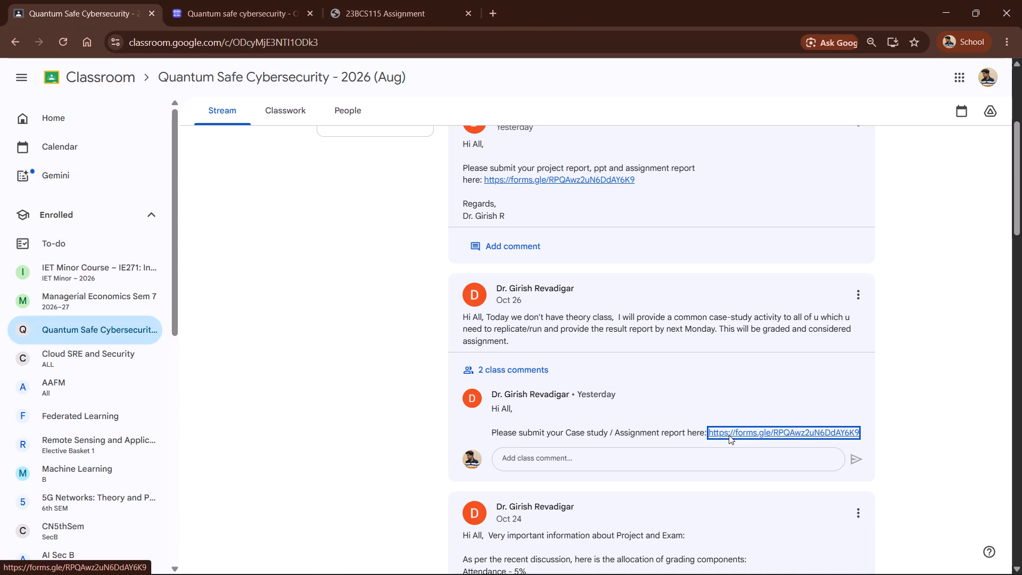
Read through the older class announcements for the project requirements and the Oct 12 list of project topics.
scroll(729, 435, down, 7)
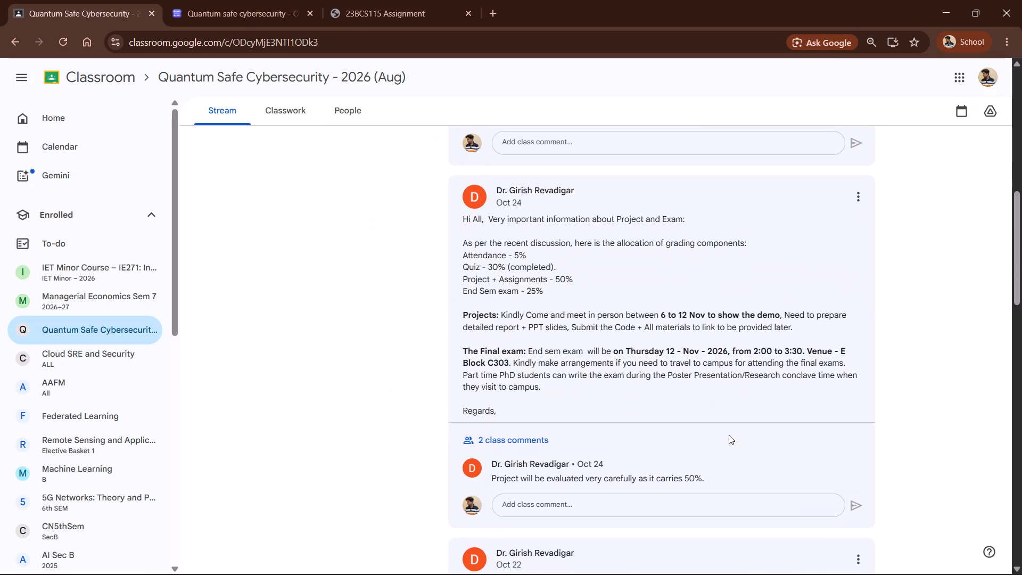
scroll(729, 435, down, 5)
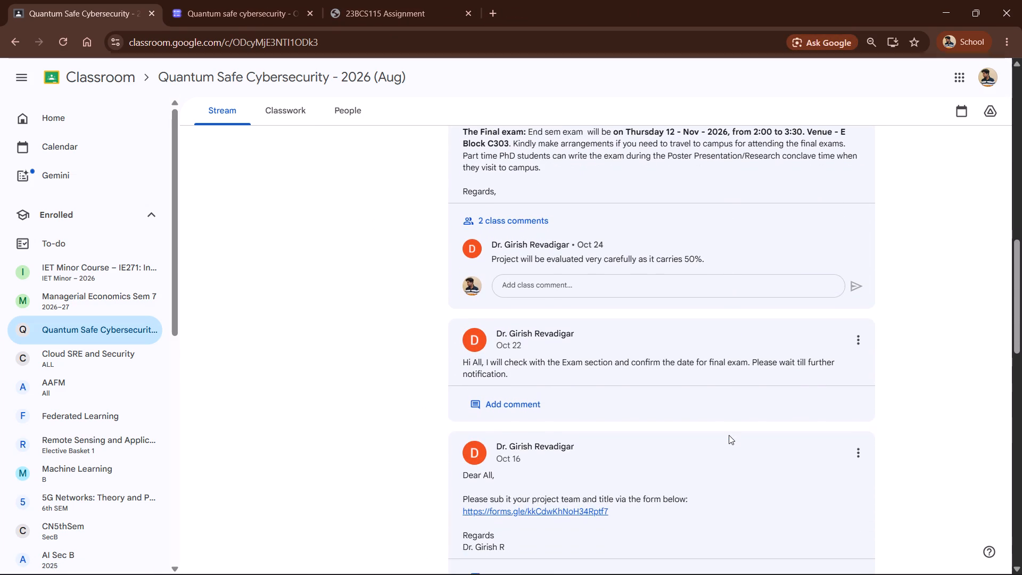
scroll(729, 435, down, 2)
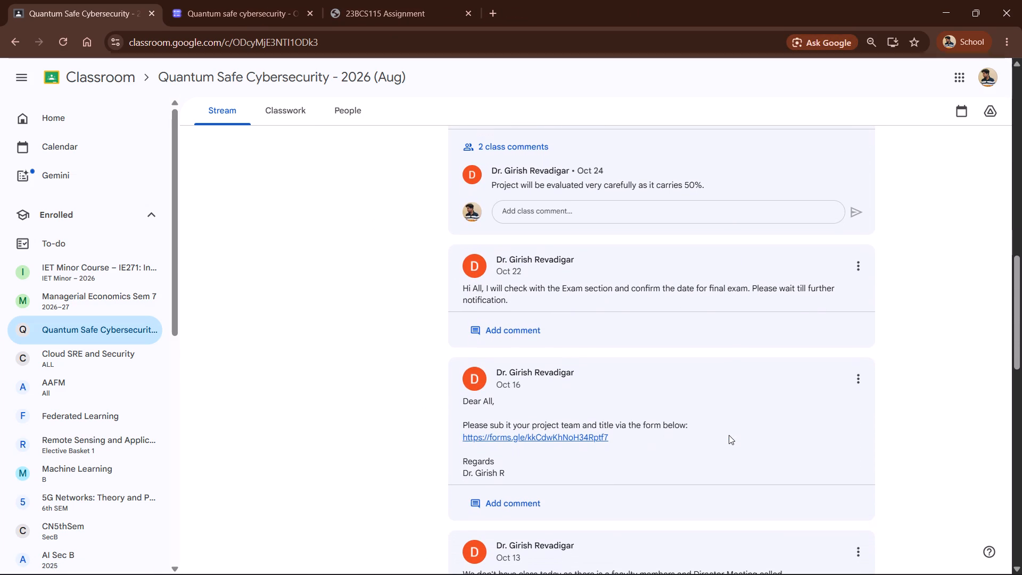
scroll(642, 422, down, 4)
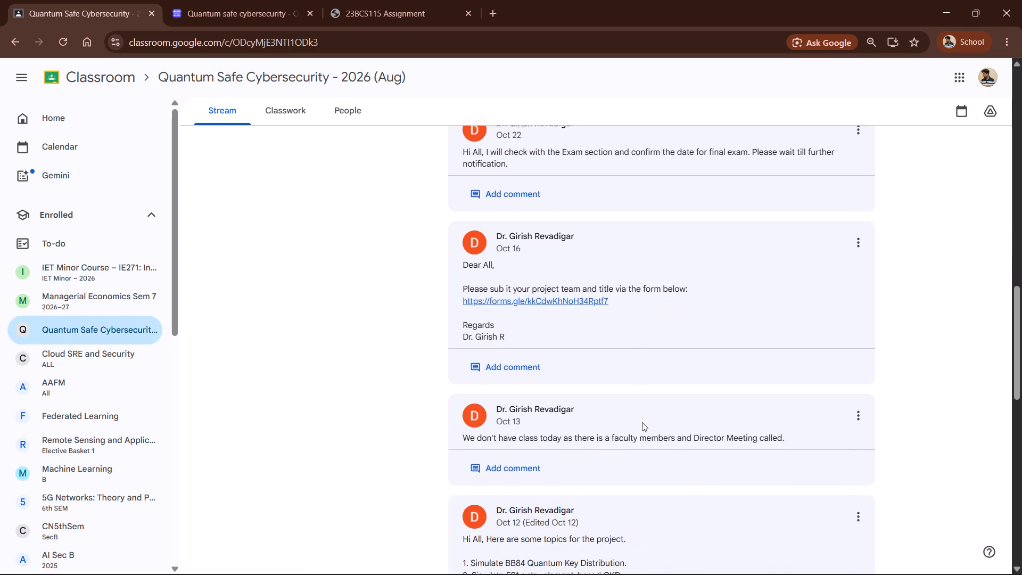
scroll(642, 422, down, 3)
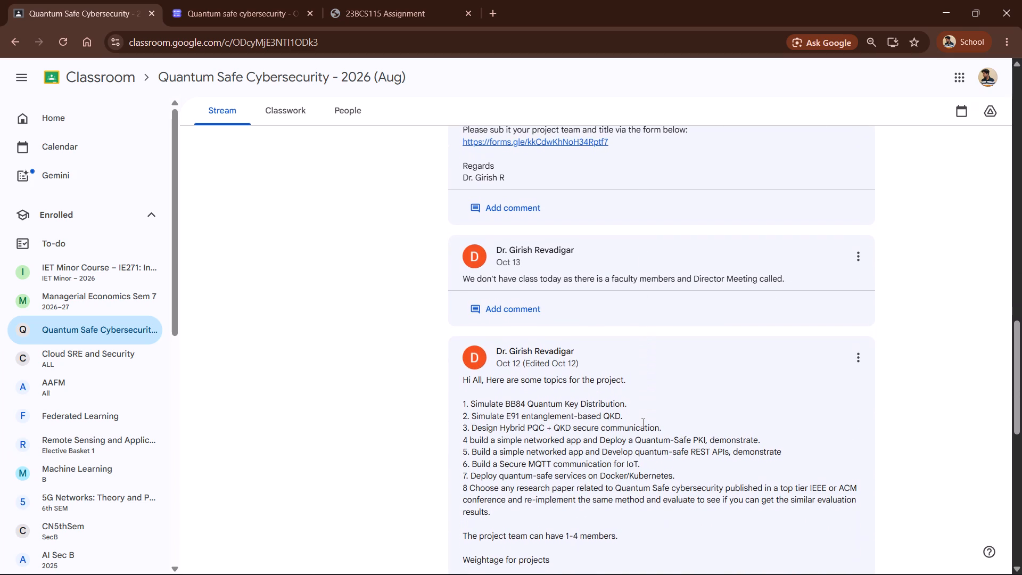
scroll(642, 422, up, 10)
scroll(680, 541, down, 3)
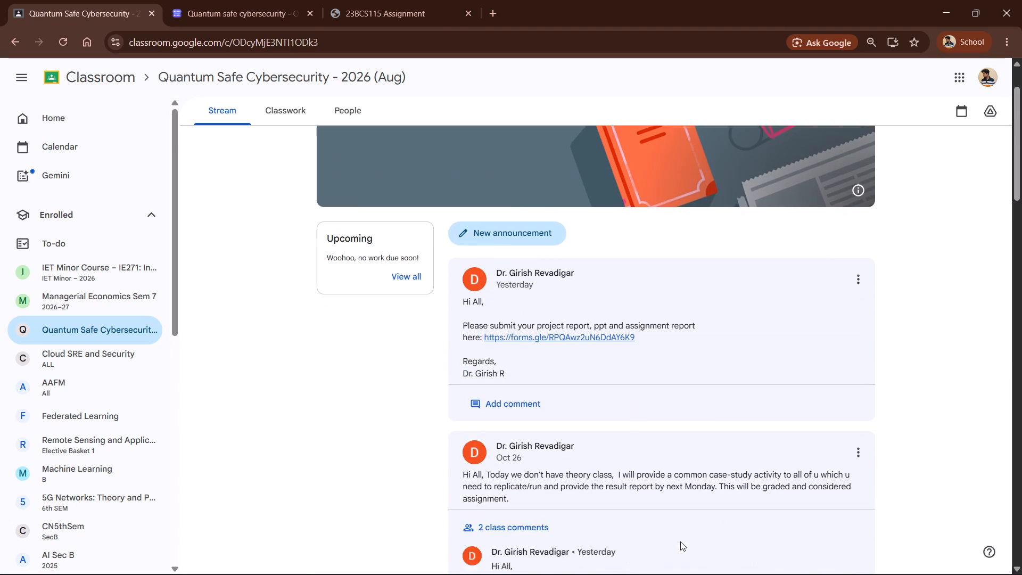
scroll(680, 541, down, 10)
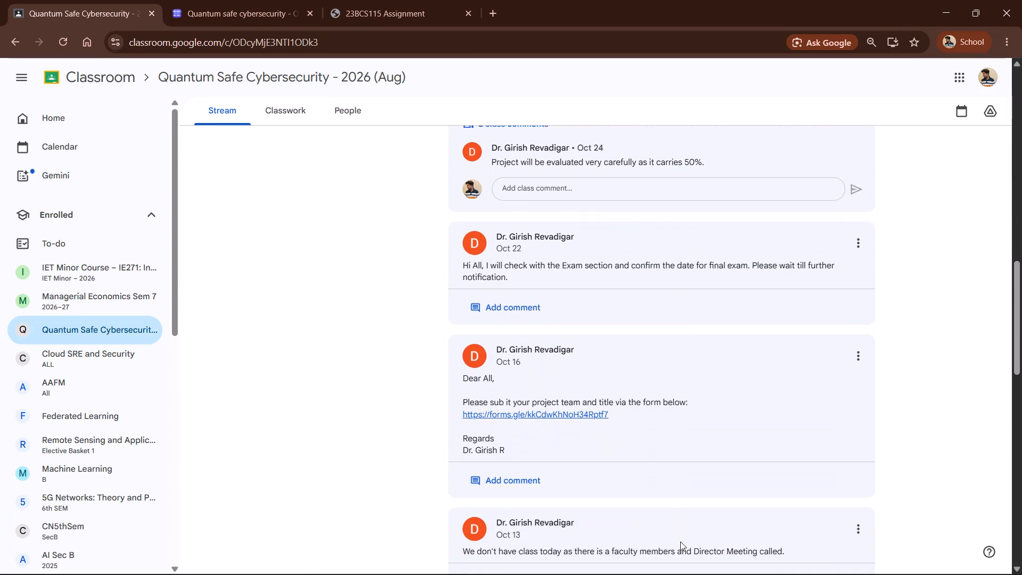
scroll(680, 541, down, 3)
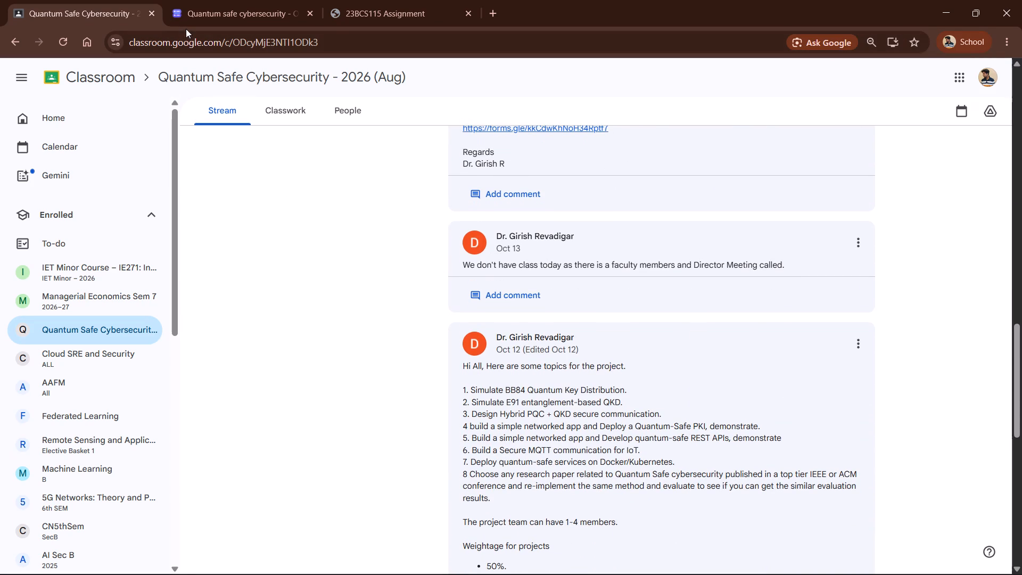
Return to the submission form and read the Project Title entry through to its end.
click(194, 9)
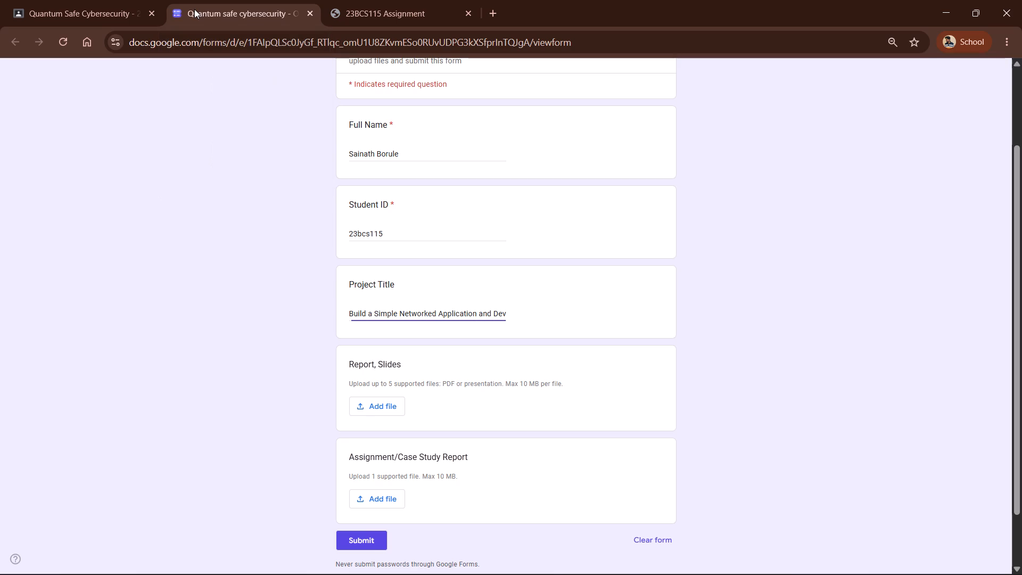
click(440, 307)
key(Right)
key(Right)
key(Right)
key(Right)
key(Right)
key(Right)
key(Right)
key(Right)
key(Right)
key(Right)
key(Right)
key(Right)
key(Right)
key(Right)
key(Right)
key(Right)
key(Right)
key(Right)
key(Right)
key(Right)
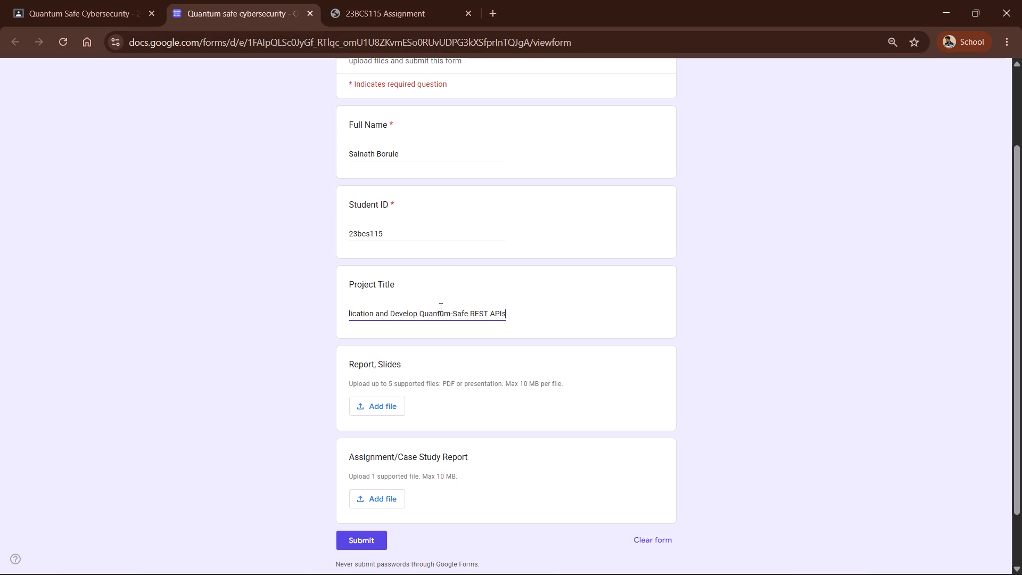
Compare the Project Title entry in the form with the project topic list in the class stream.
click(103, 0)
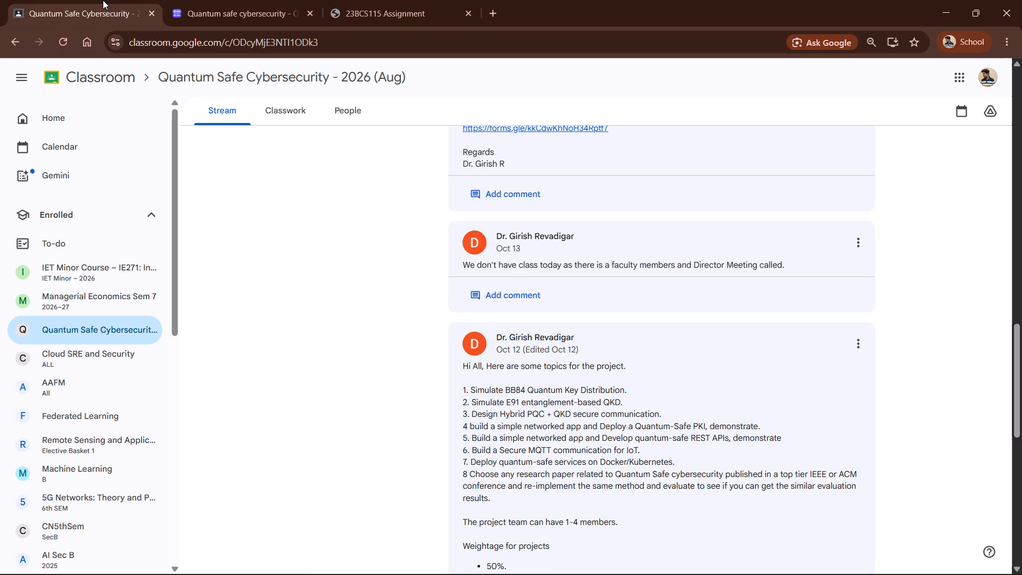
click(225, 0)
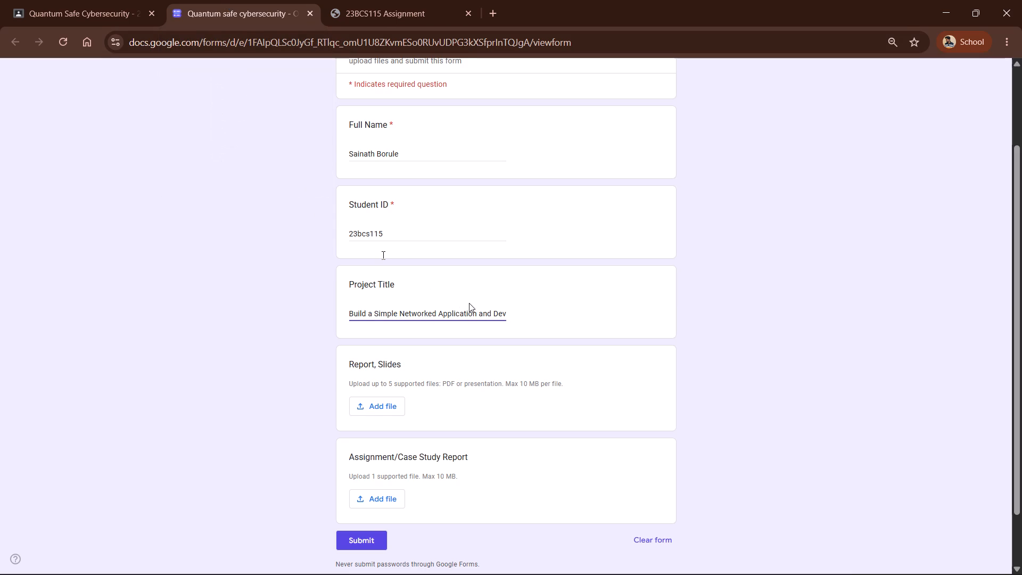
click(460, 317)
key(Right)
key(Right)
key(Right)
key(Right)
key(Right)
key(Right)
key(Right)
key(Right)
key(Right)
key(Right)
key(Right)
key(Right)
key(Right)
key(Right)
key(Right)
key(Right)
key(Right)
key(Right)
key(Right)
key(Right)
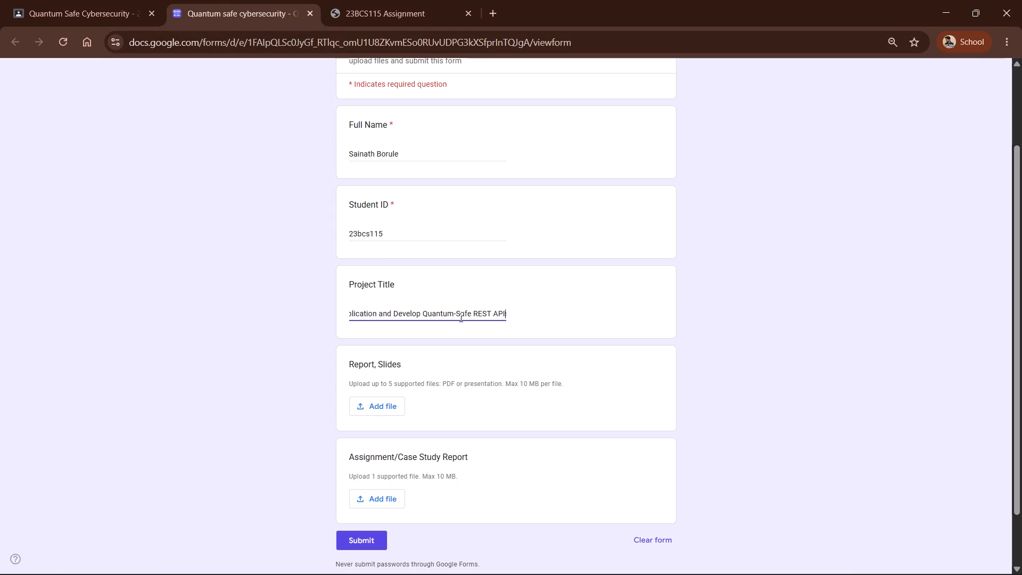
Open the file upload for the Report, Slides question.
click(392, 413)
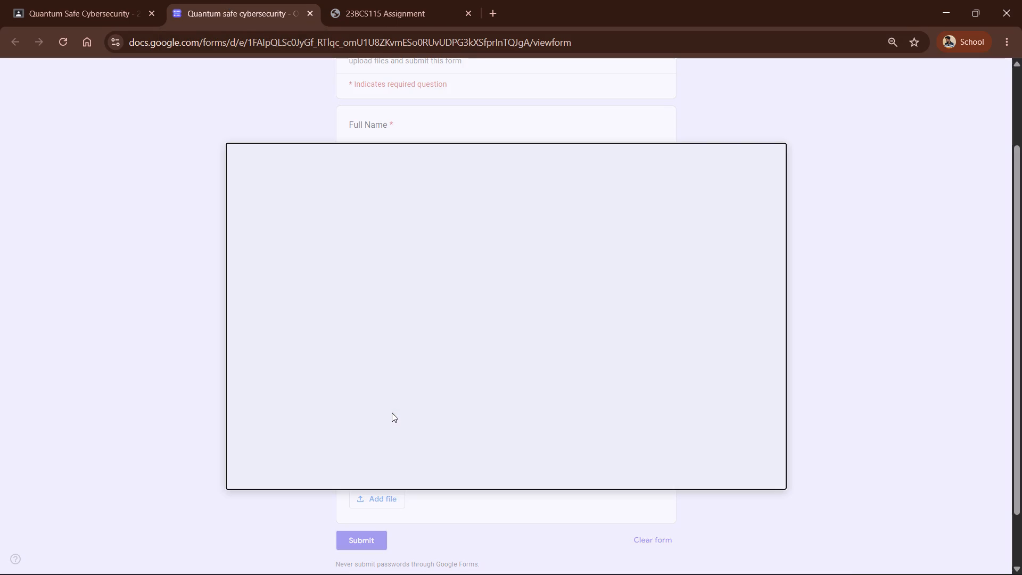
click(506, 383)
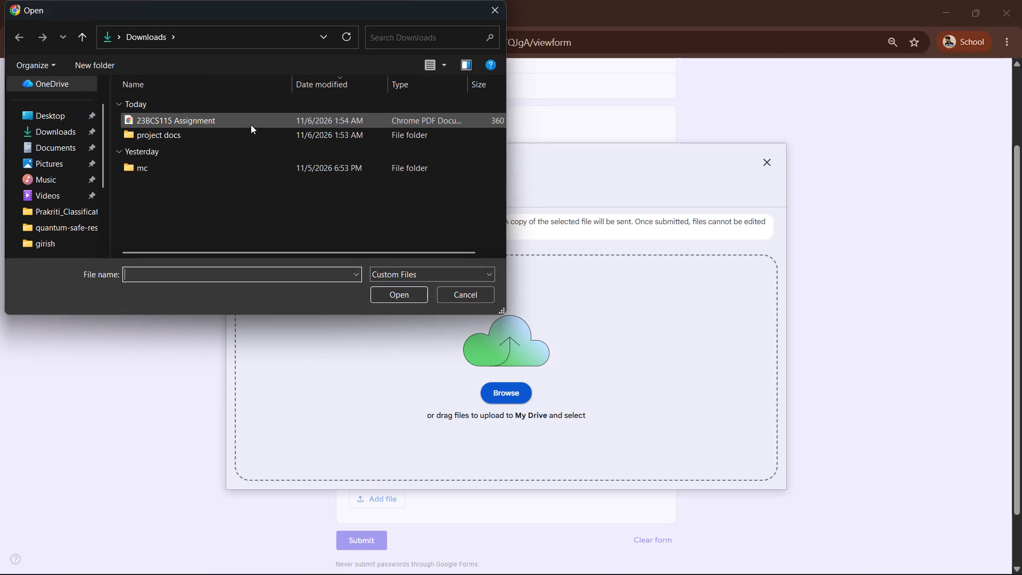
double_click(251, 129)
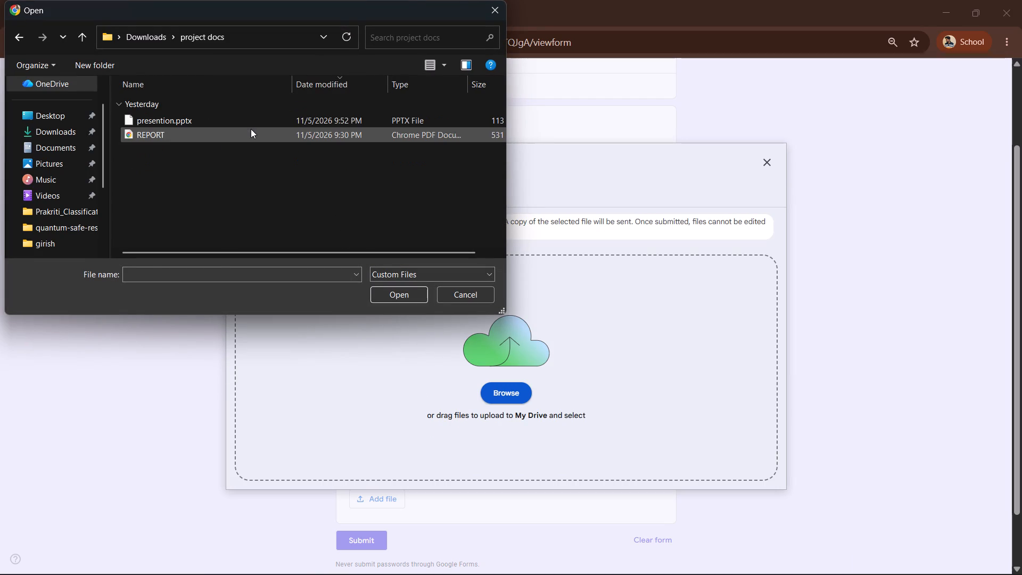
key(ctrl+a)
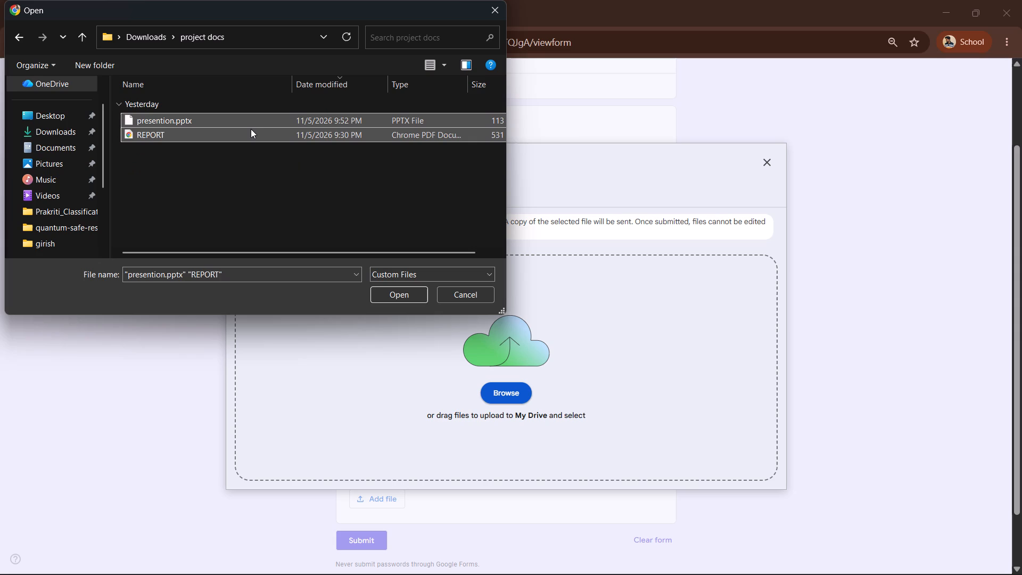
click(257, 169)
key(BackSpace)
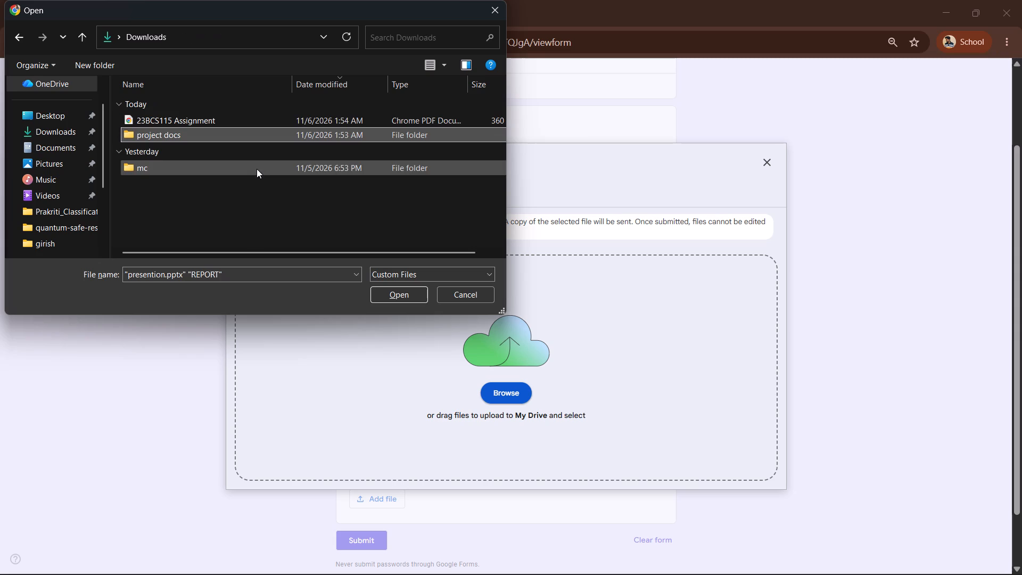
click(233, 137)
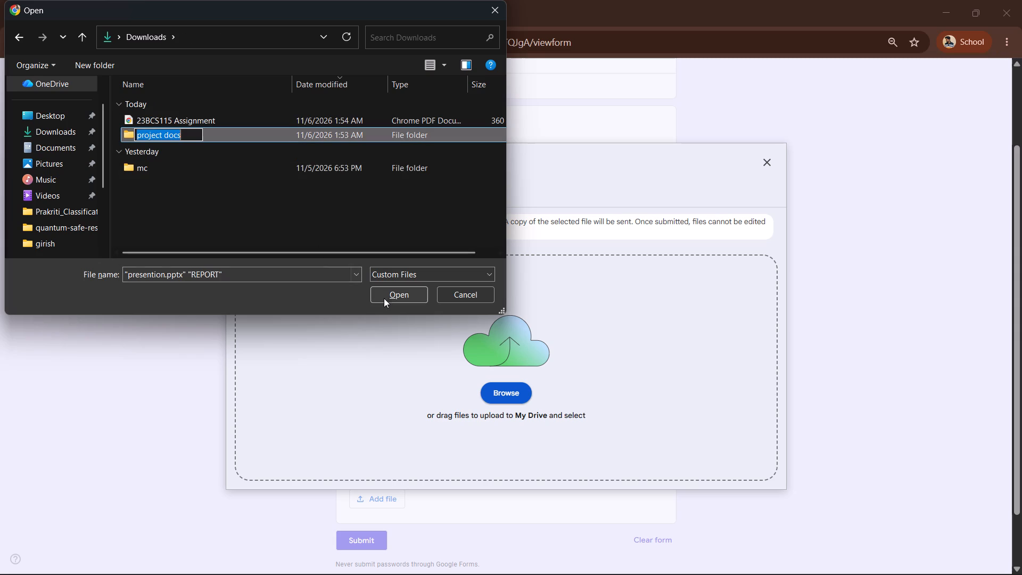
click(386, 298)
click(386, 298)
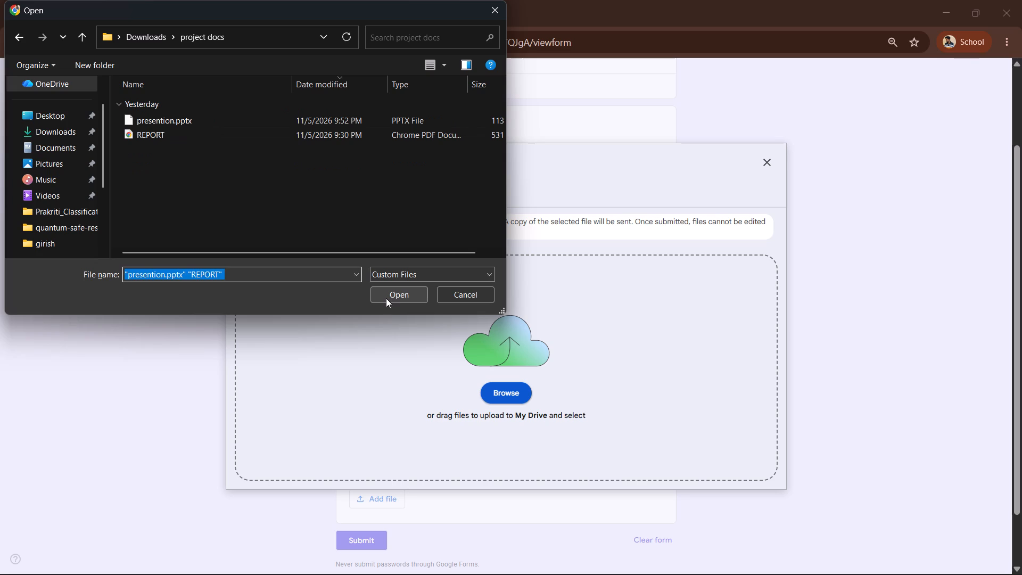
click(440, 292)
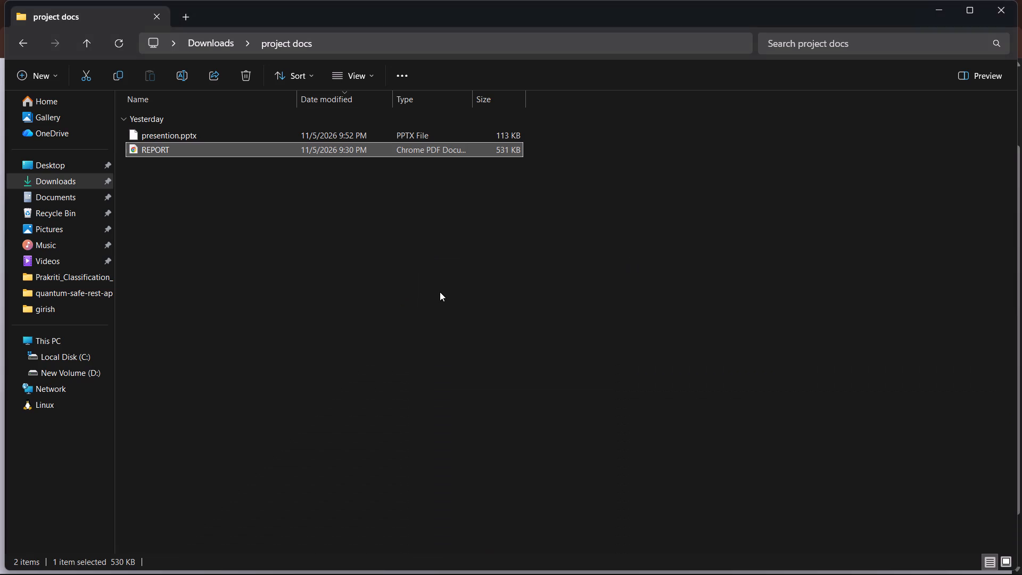
In File Explorer, compress the project docs folder in Downloads to a ZIP file and return to the form.
key(BackSpace)
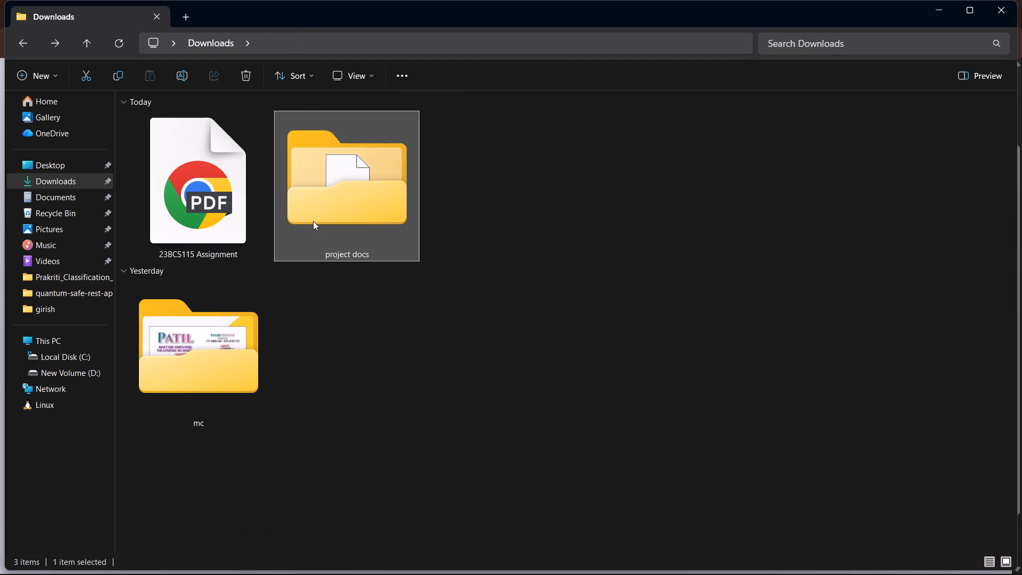
right_click(313, 221)
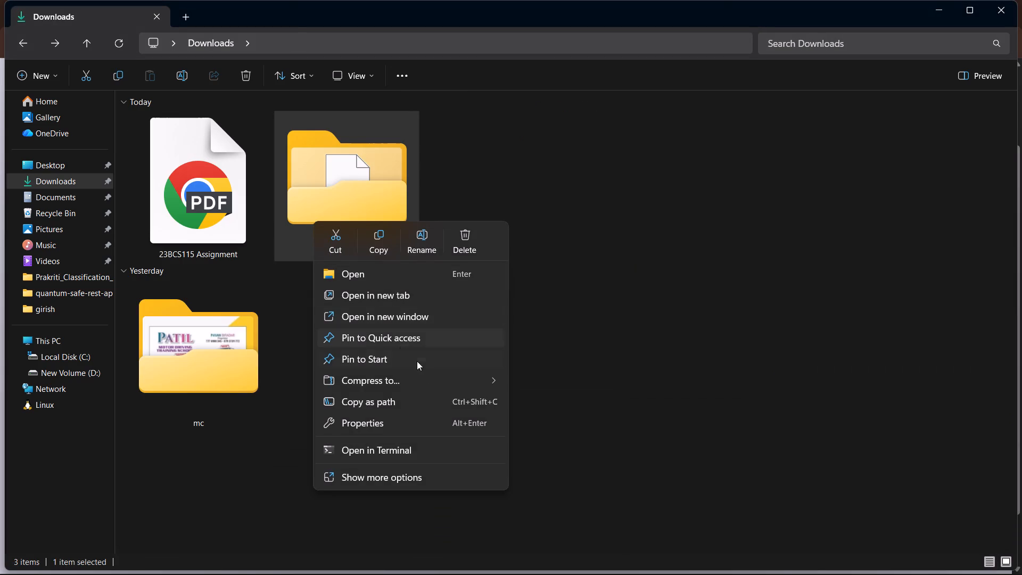
click(534, 386)
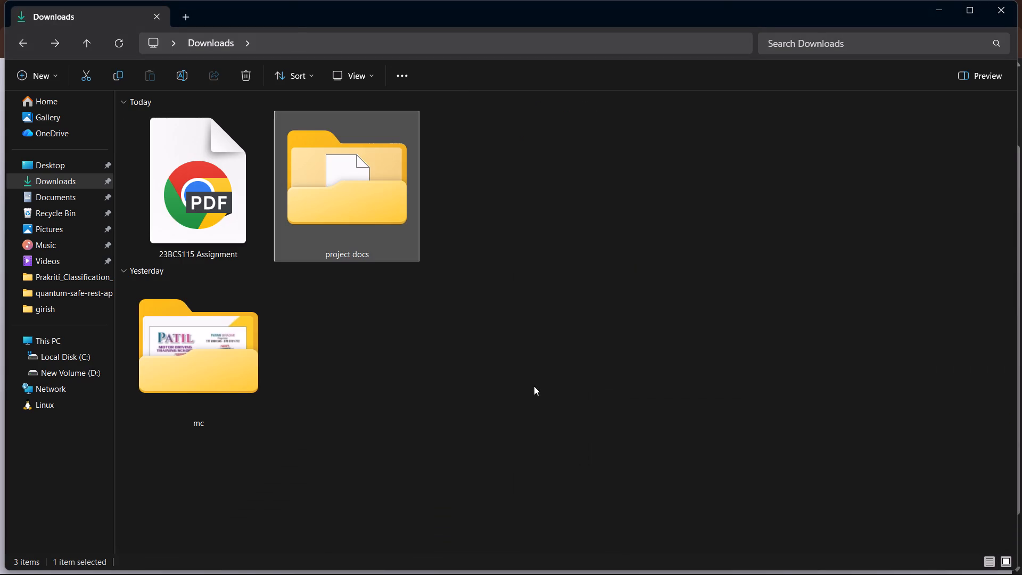
click(533, 386)
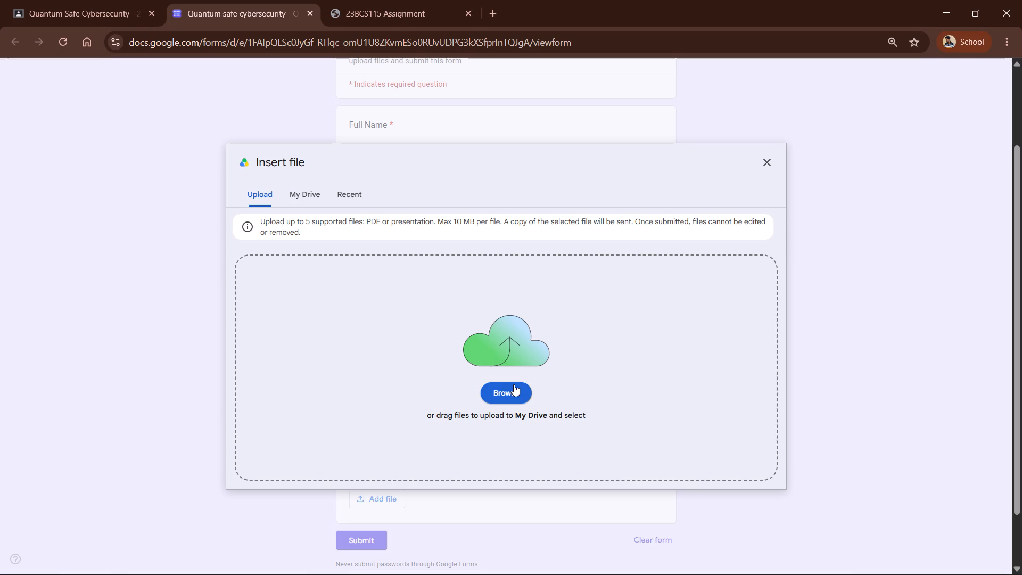
Upload presention.pptx and REPORT from the project docs folder as answers to the Report, Slides question.
click(514, 384)
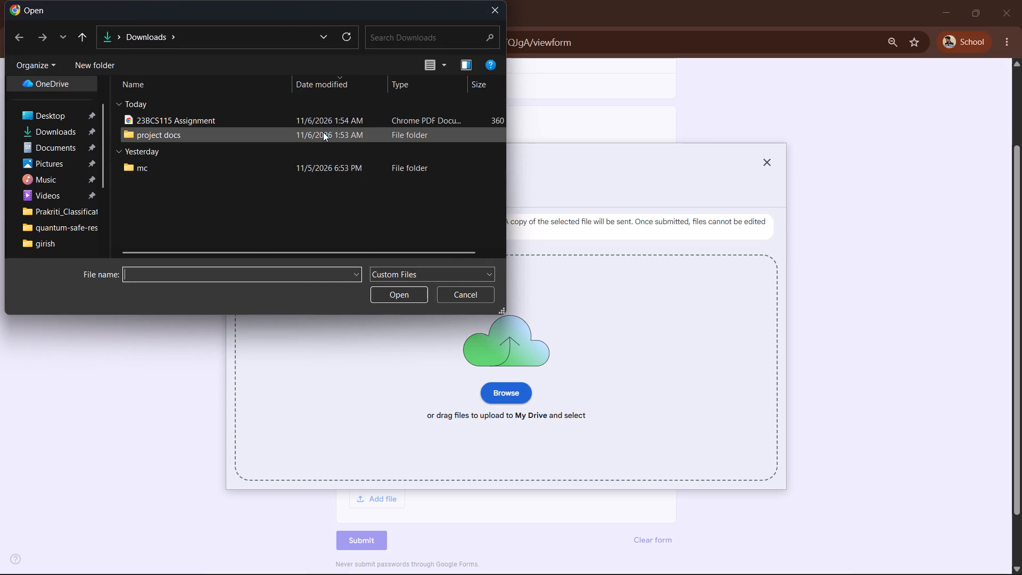
click(323, 133)
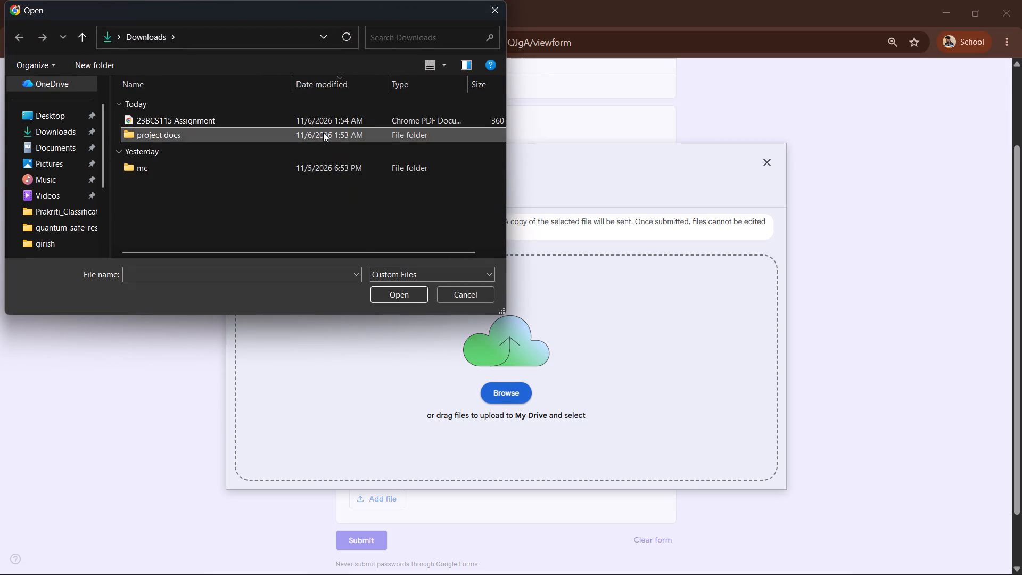
key(Return)
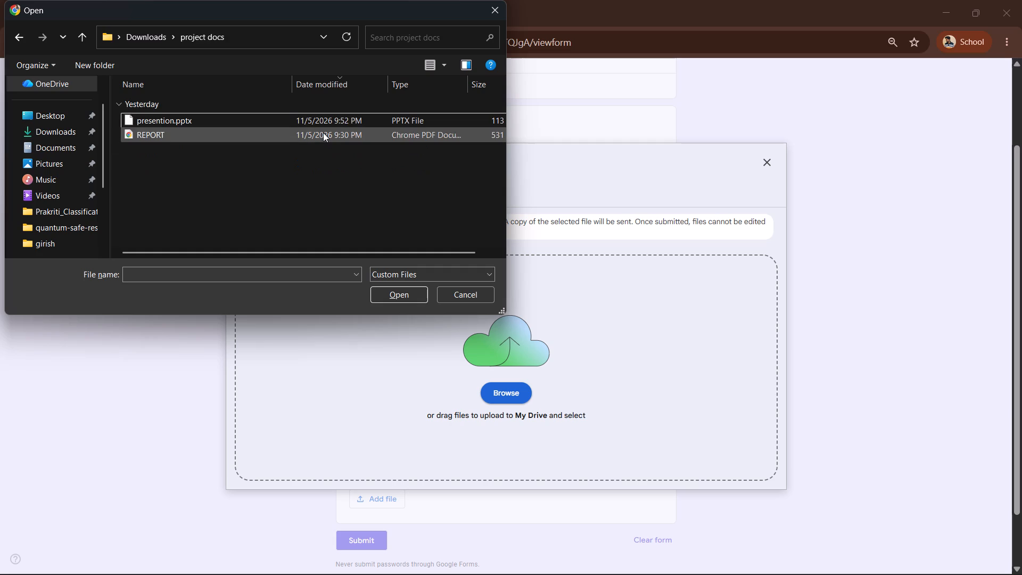
key(ctrl+a)
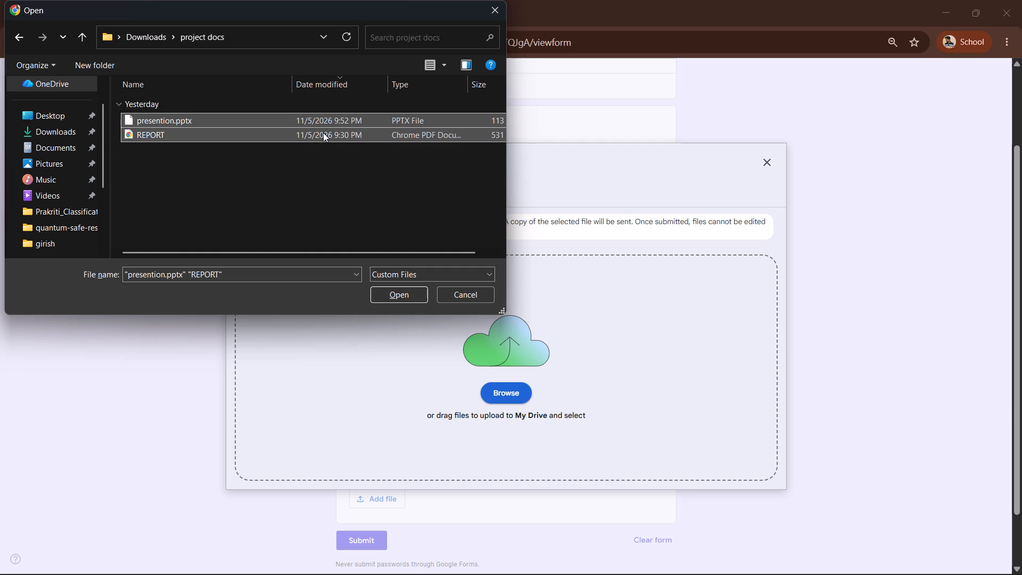
key(BackSpace)
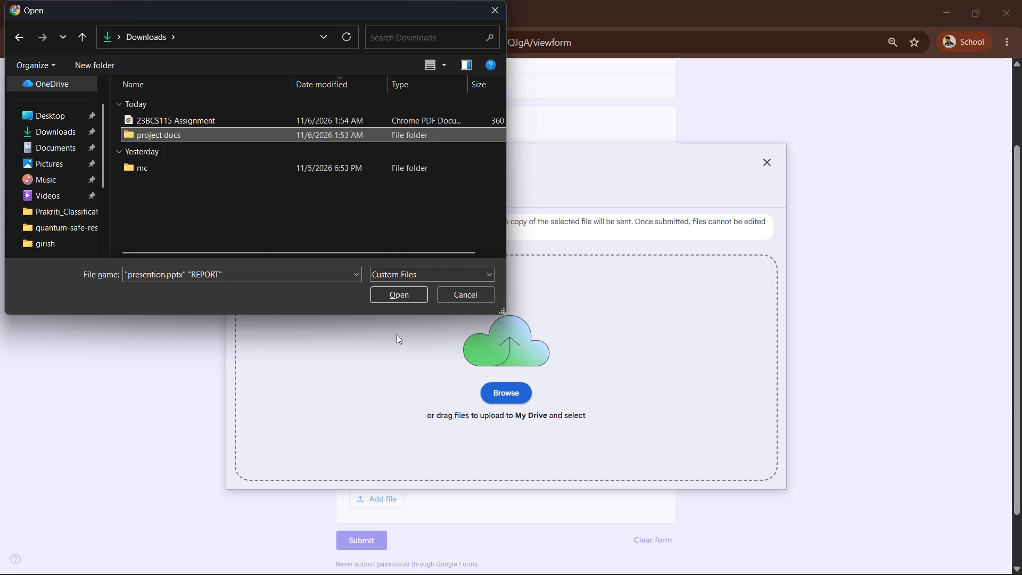
click(407, 291)
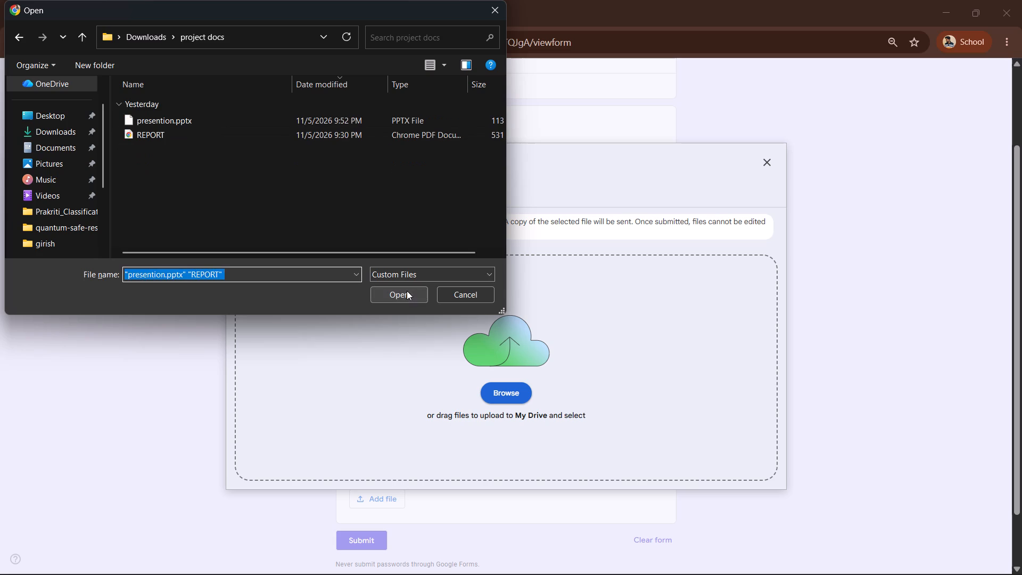
click(407, 291)
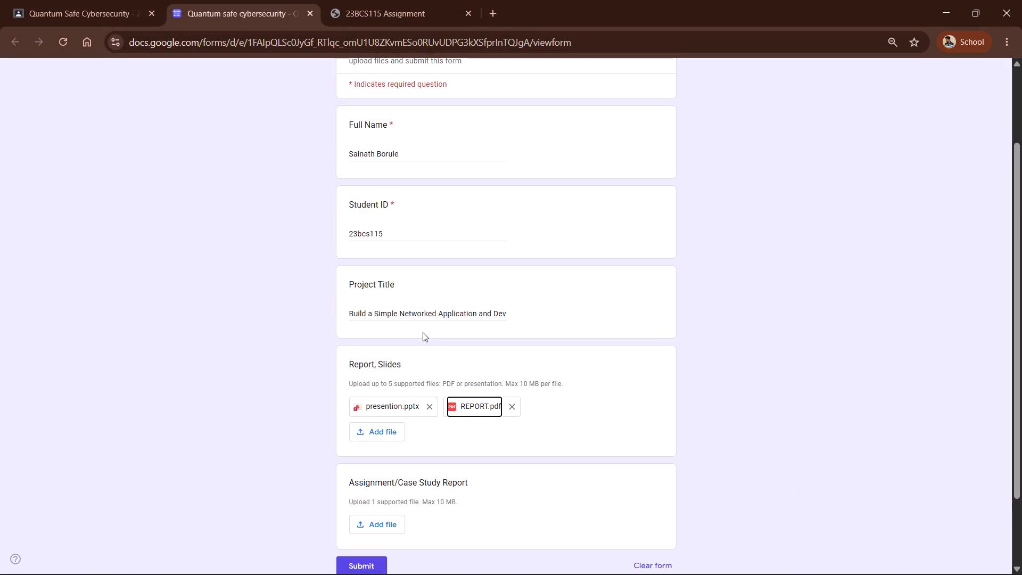
Upload the assignment PDF from Downloads as the answer to the Assignment/Case Study Report question.
scroll(410, 393, down, 2)
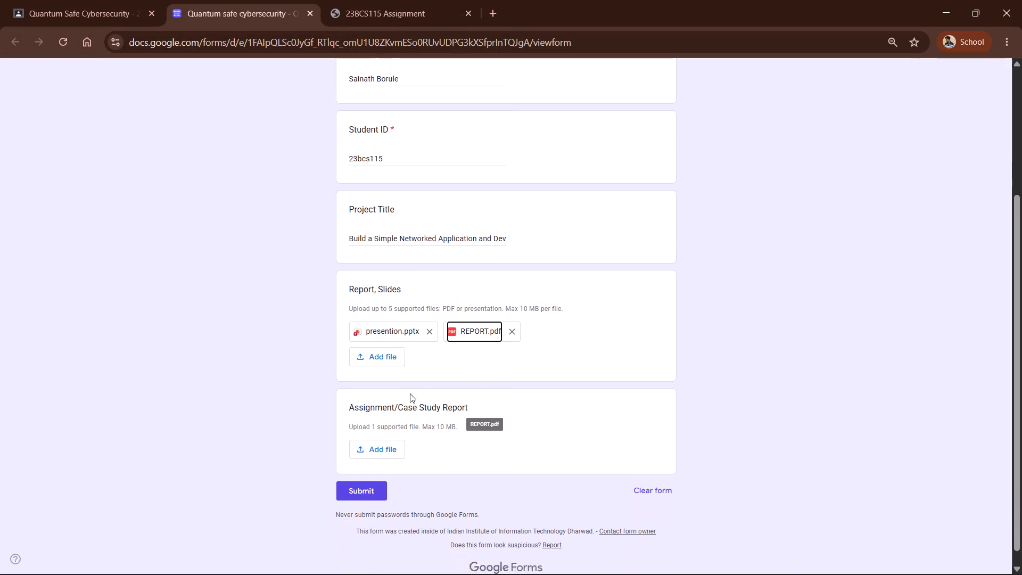
scroll(410, 393, down, 1)
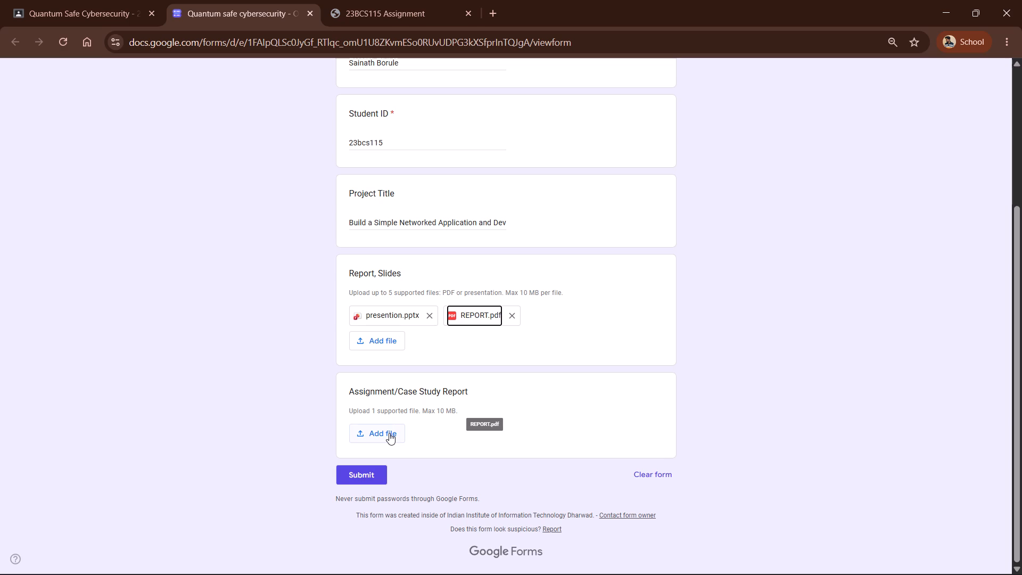
click(389, 433)
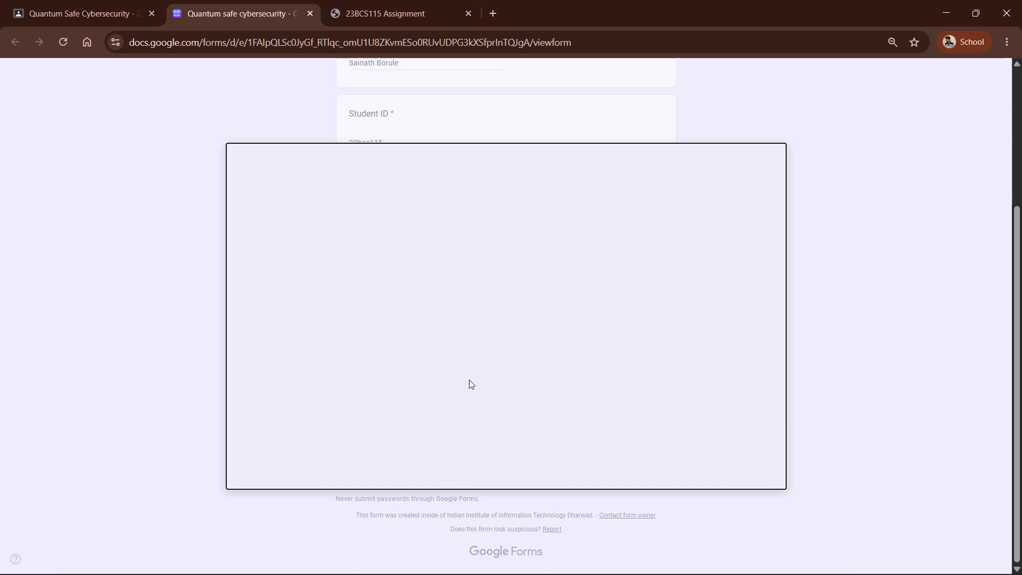
click(498, 389)
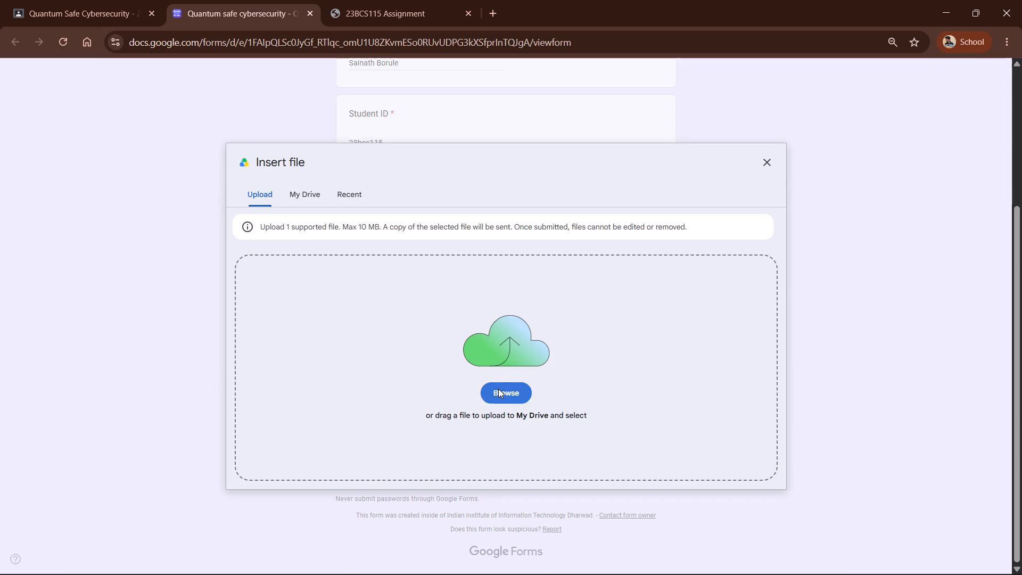
key(BackSpace)
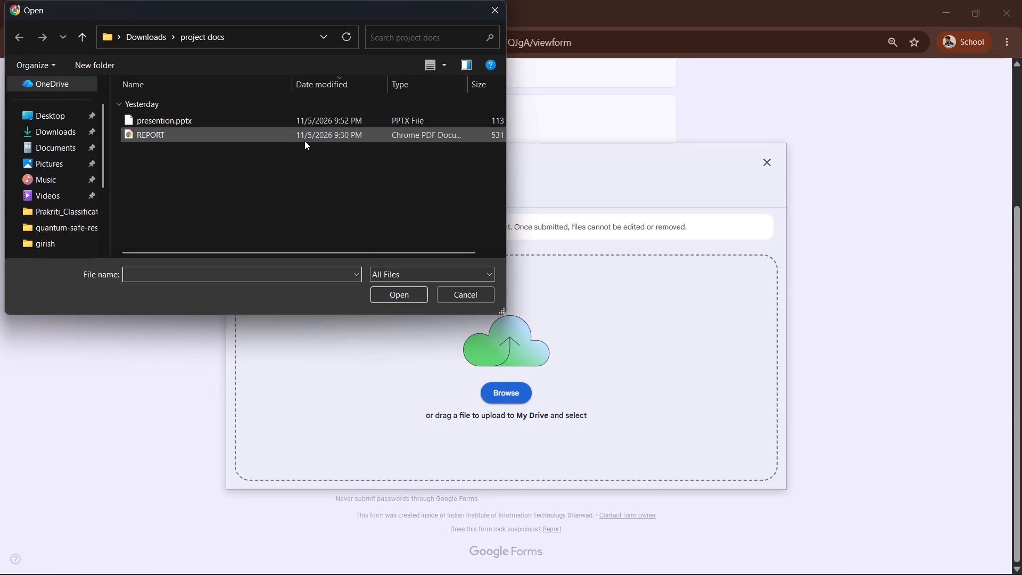
click(155, 30)
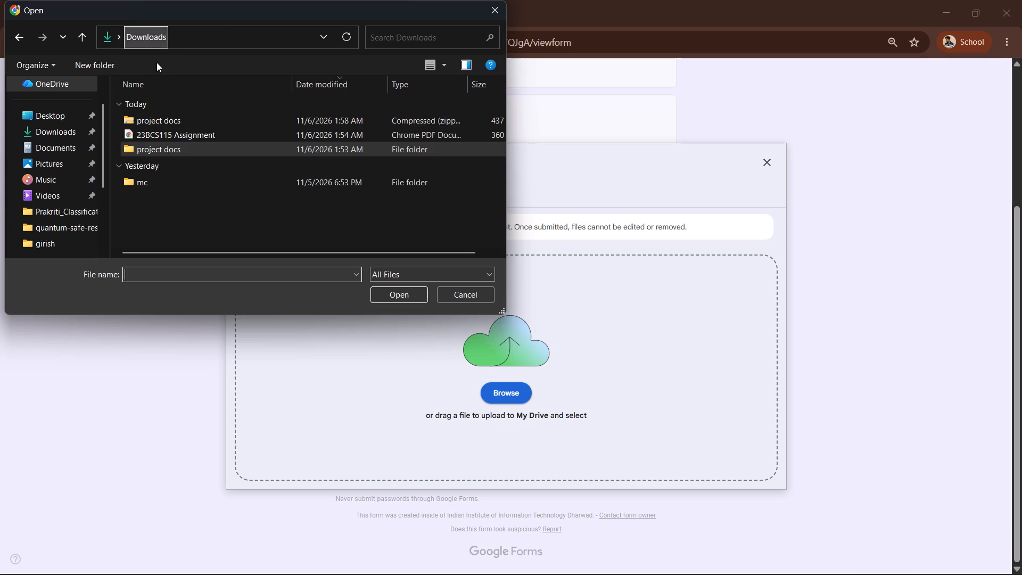
click(170, 135)
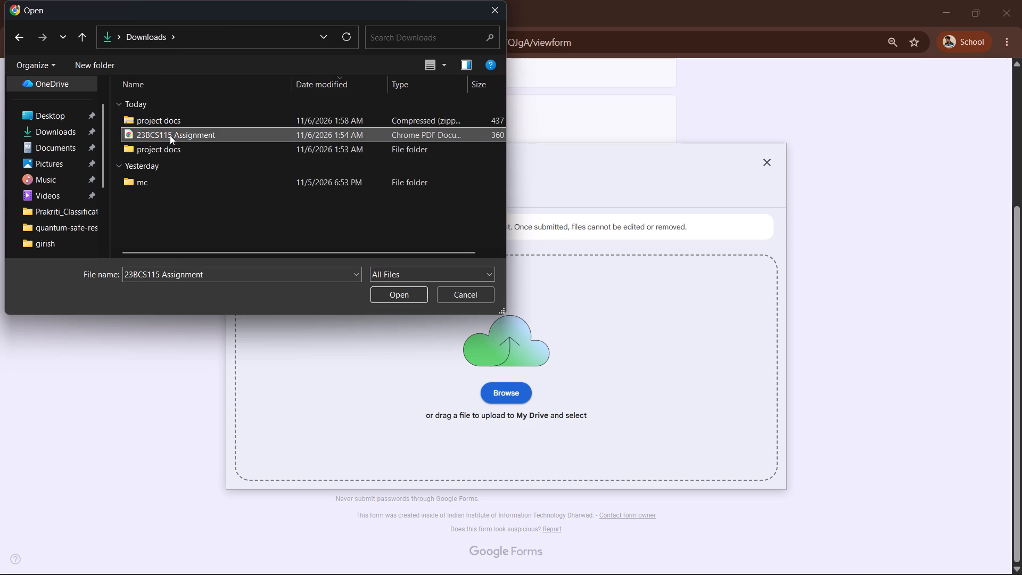
key(Return)
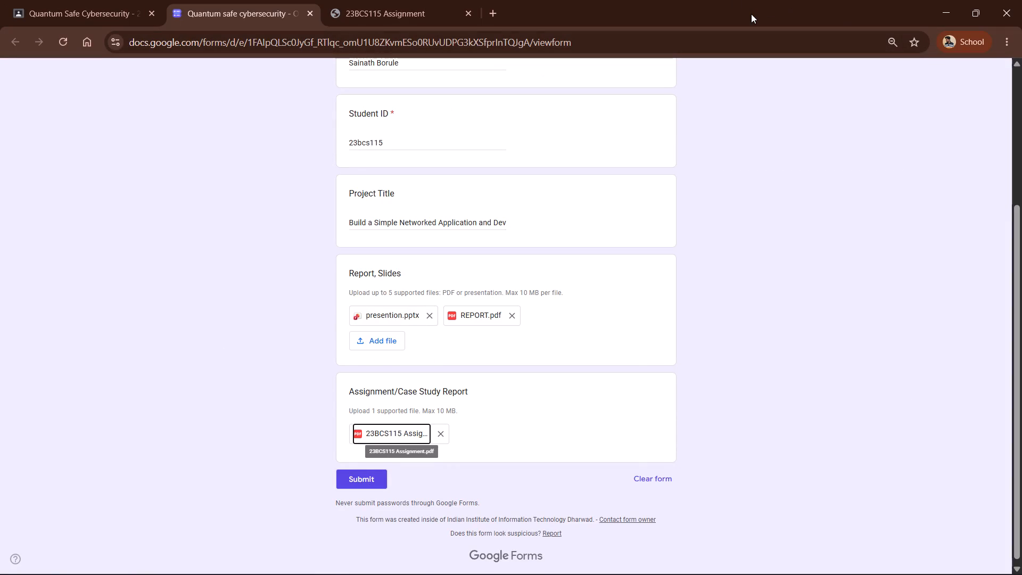
Open the uploaded presention.pptx in Google Slides in a new browser tab.
key(ctrl+t)
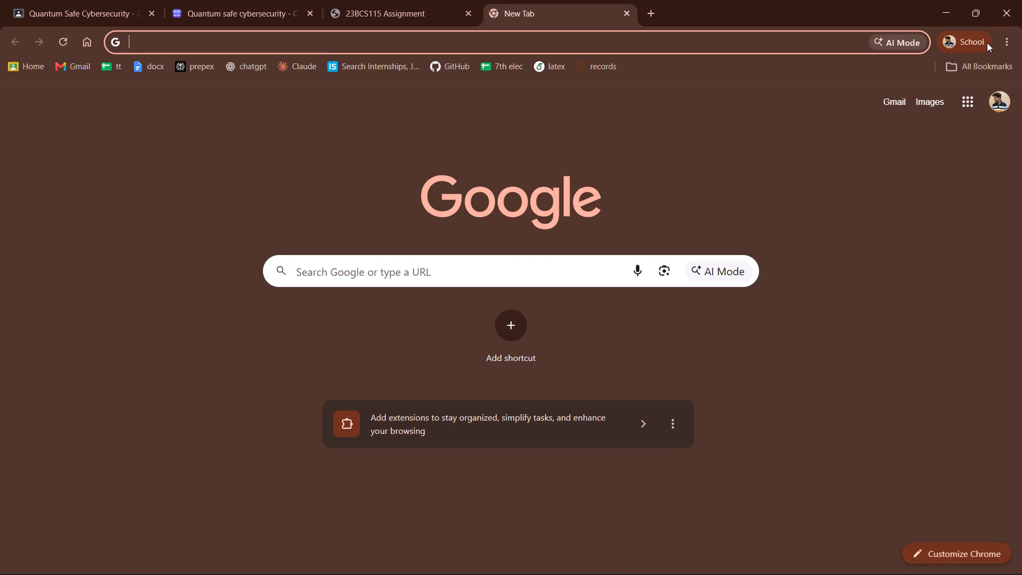
click(965, 104)
click(836, 324)
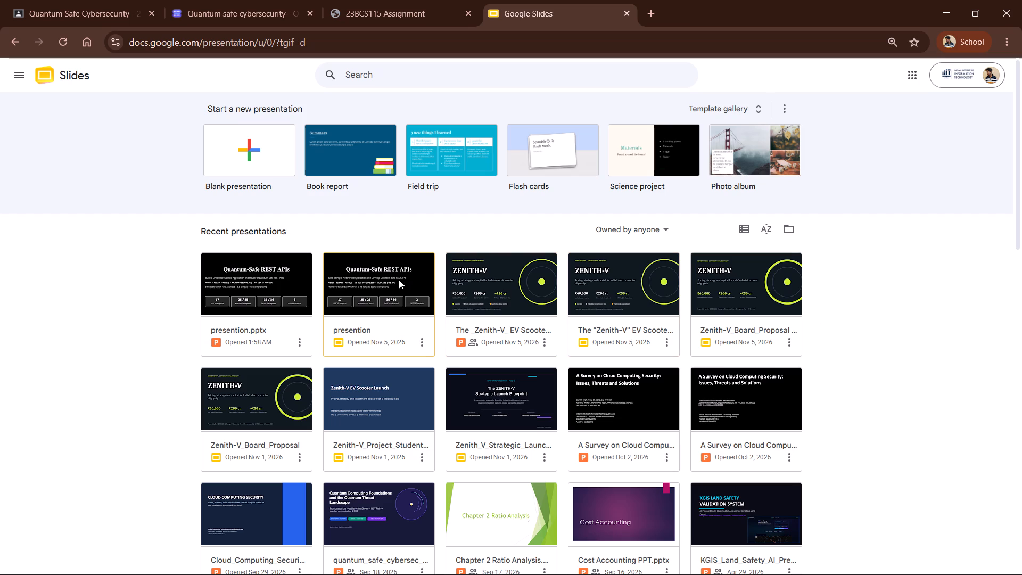
Open presention.pptx from the recent presentations.
click(271, 295)
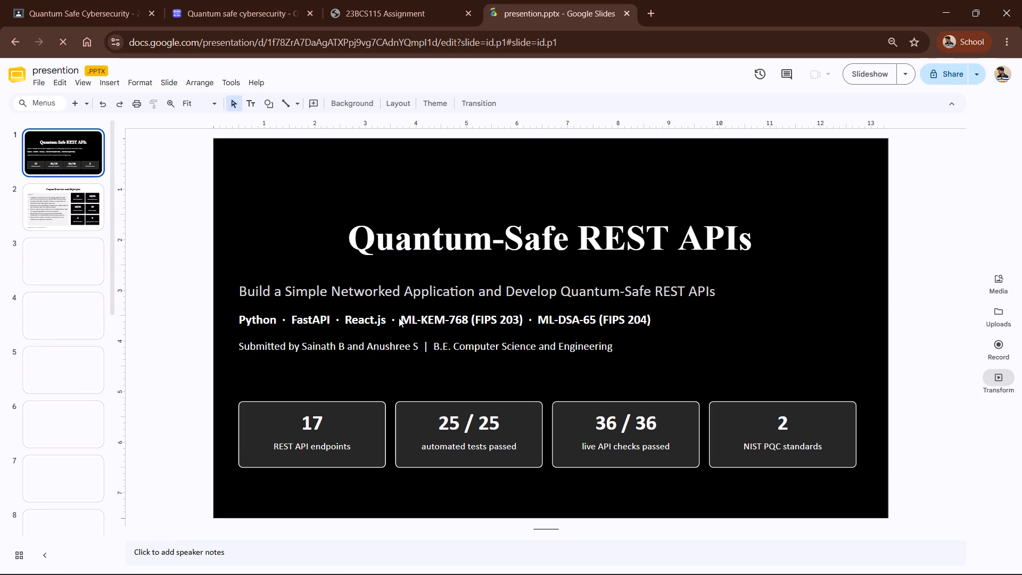
click(132, 235)
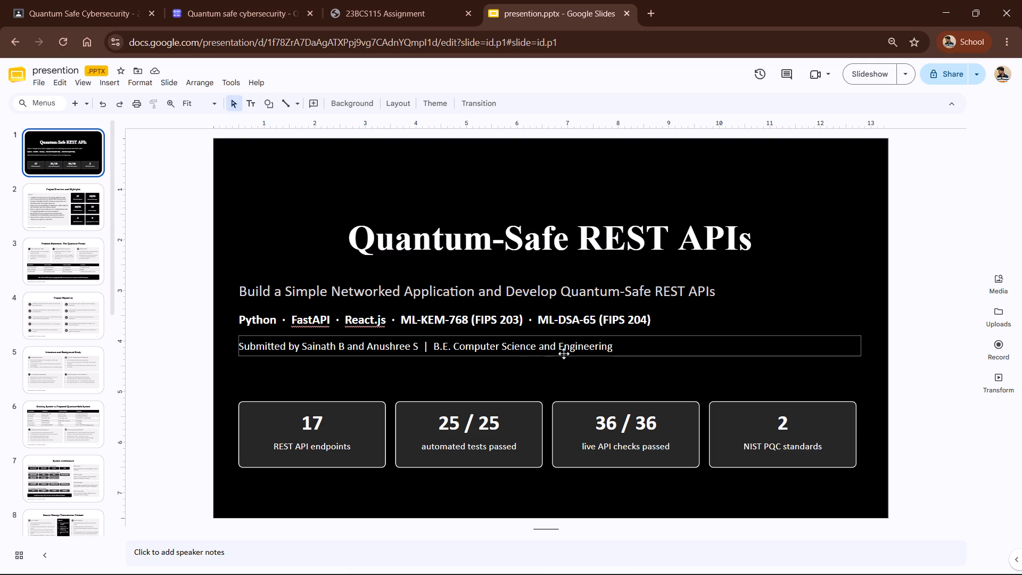
Delete "| B.E. Computer Science and Engineering" from the end of the "Submitted by" line on the title slide.
click(619, 344)
click(619, 344)
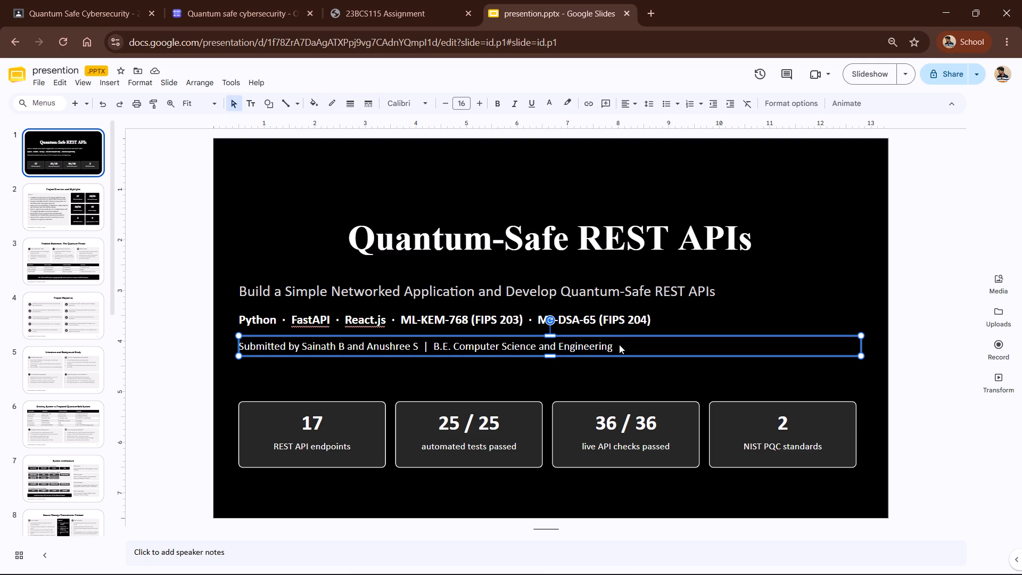
click(608, 344)
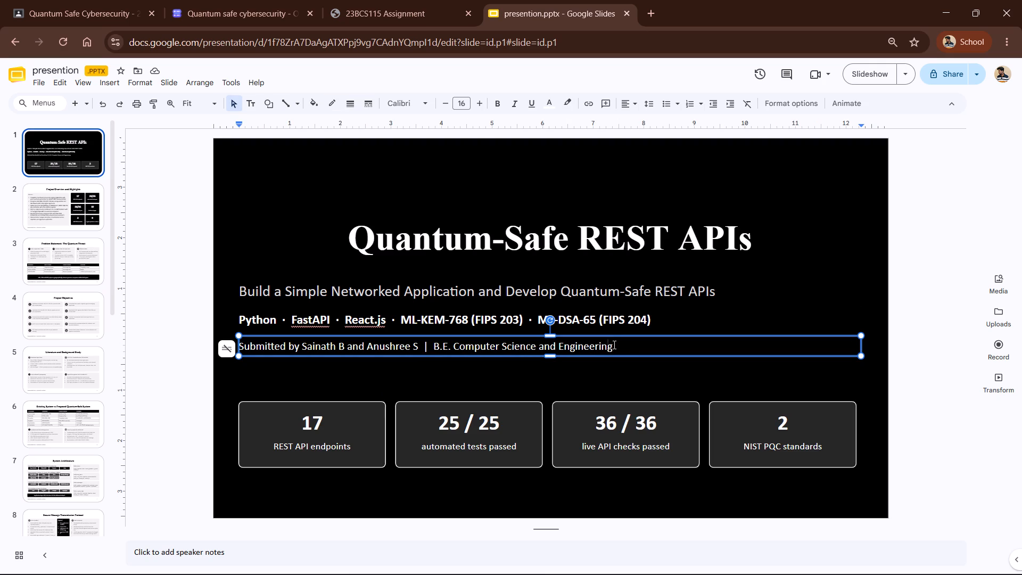
click(611, 343)
key(BackSpace)
key(BackSpace)
key(BackSpace)
key(BackSpace)
key(BackSpace)
key(BackSpace)
key(BackSpace)
key(BackSpace)
key(BackSpace)
key(BackSpace)
key(BackSpace)
key(BackSpace)
key(BackSpace)
key(BackSpace)
key(BackSpace)
key(BackSpace)
key(BackSpace)
key(BackSpace)
key(BackSpace)
key(BackSpace)
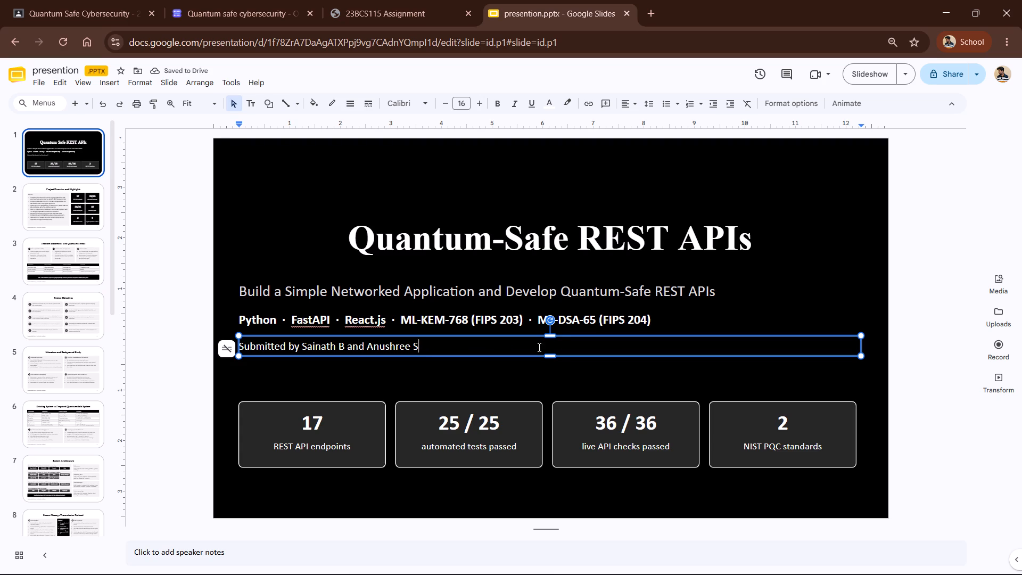
click(198, 372)
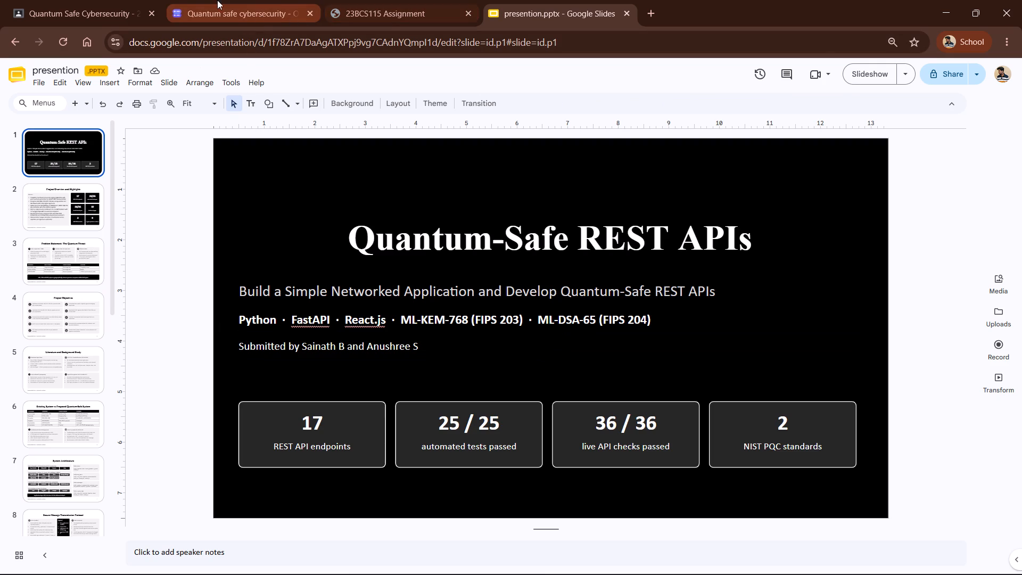
Return to the Quantum safe cybersecurity submission form.
click(128, 0)
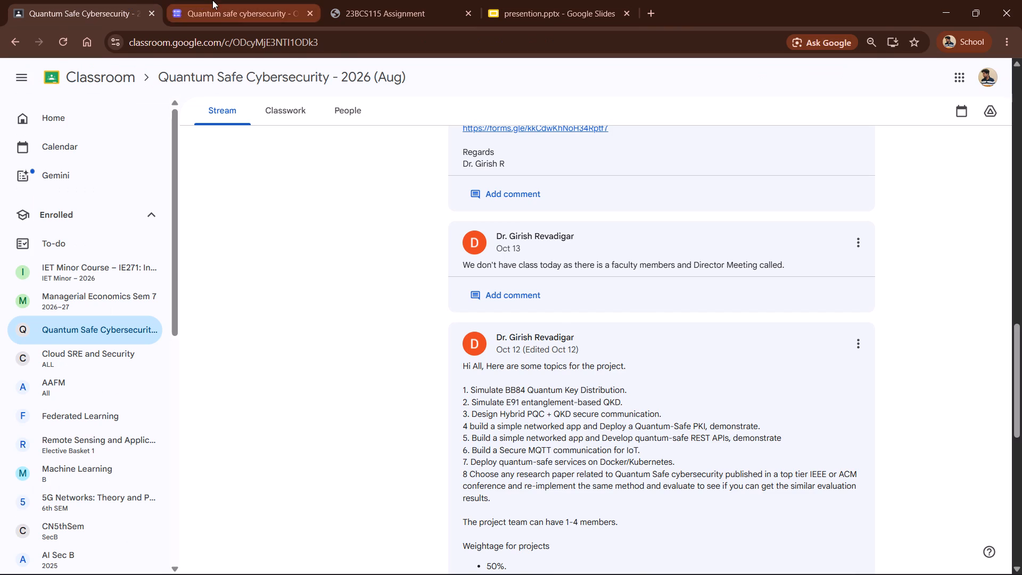
click(212, 0)
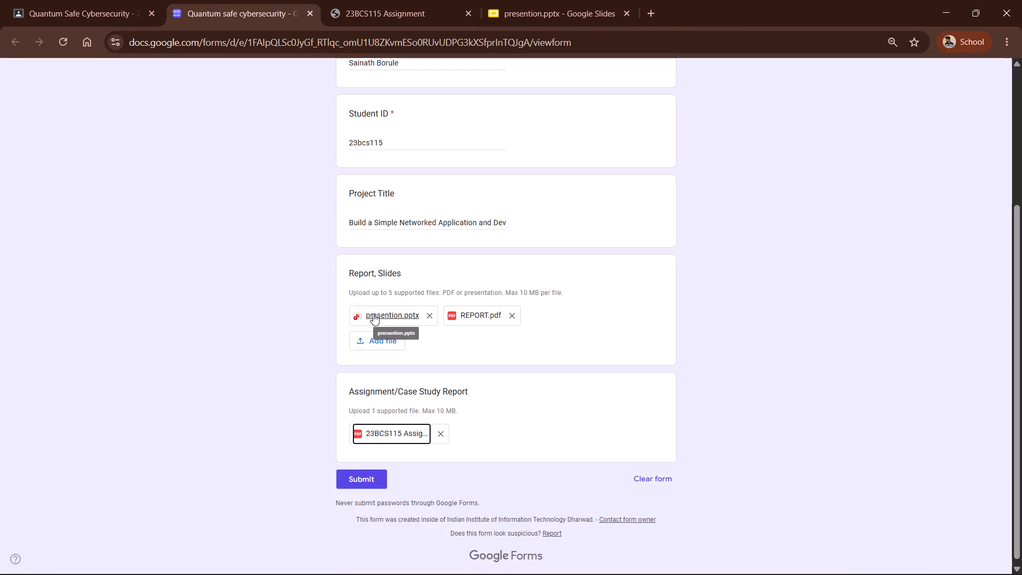
Preview the attached presention.pptx and REPORT.pdf from the submission form, closing each preview again.
click(373, 314)
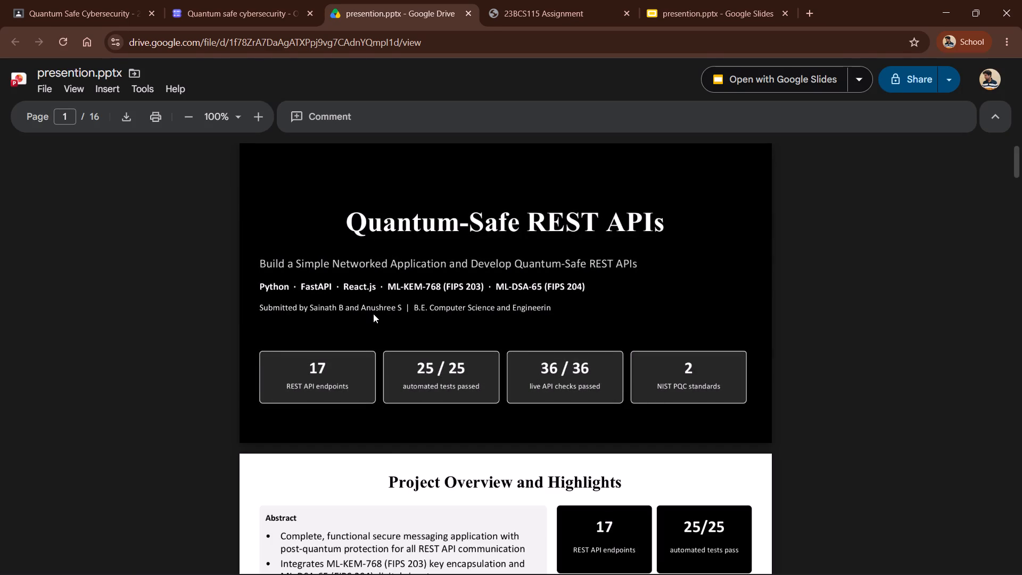
key(ctrl+w)
click(454, 315)
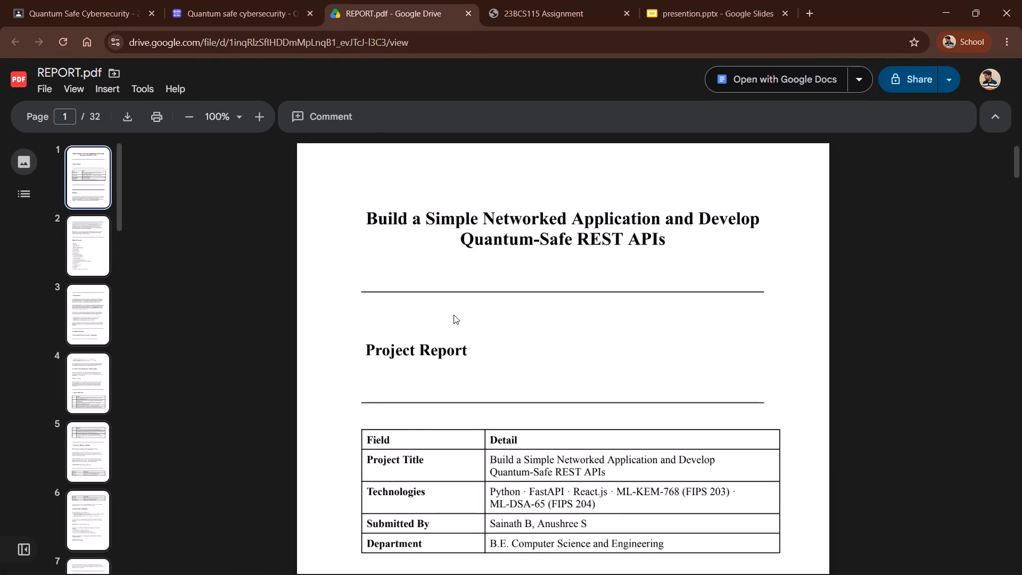
key(ctrl+w)
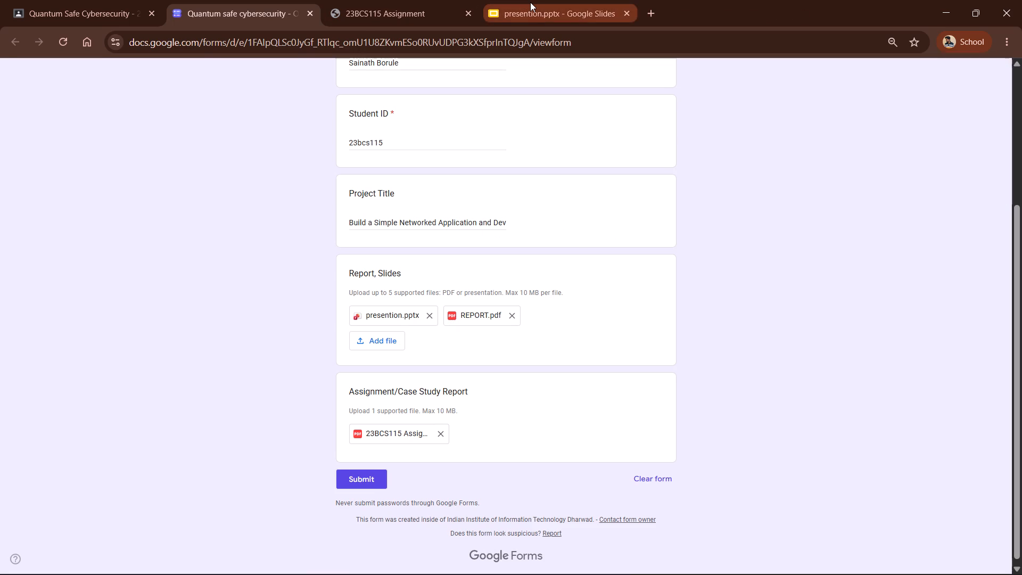
click(530, 2)
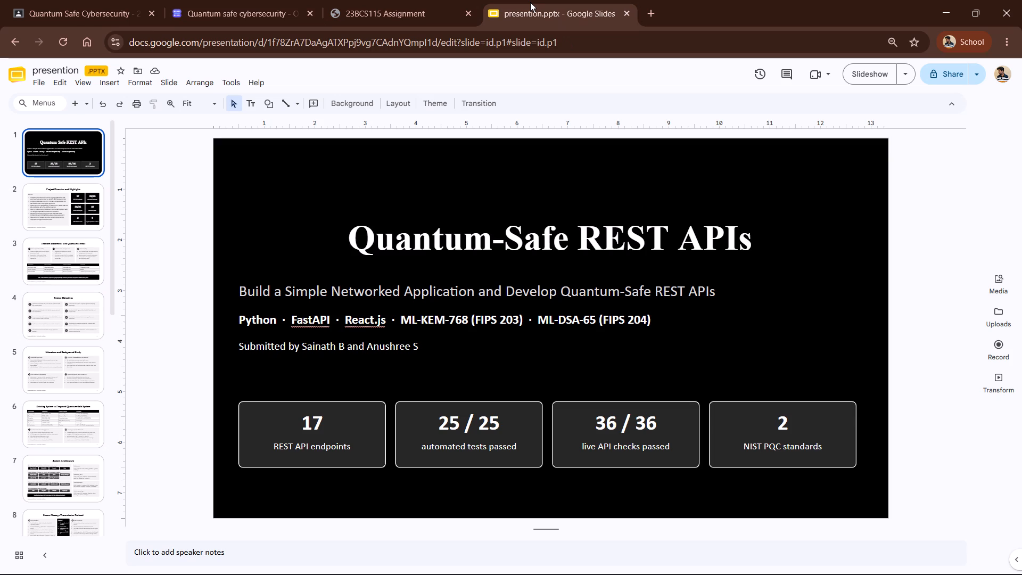
key(Down)
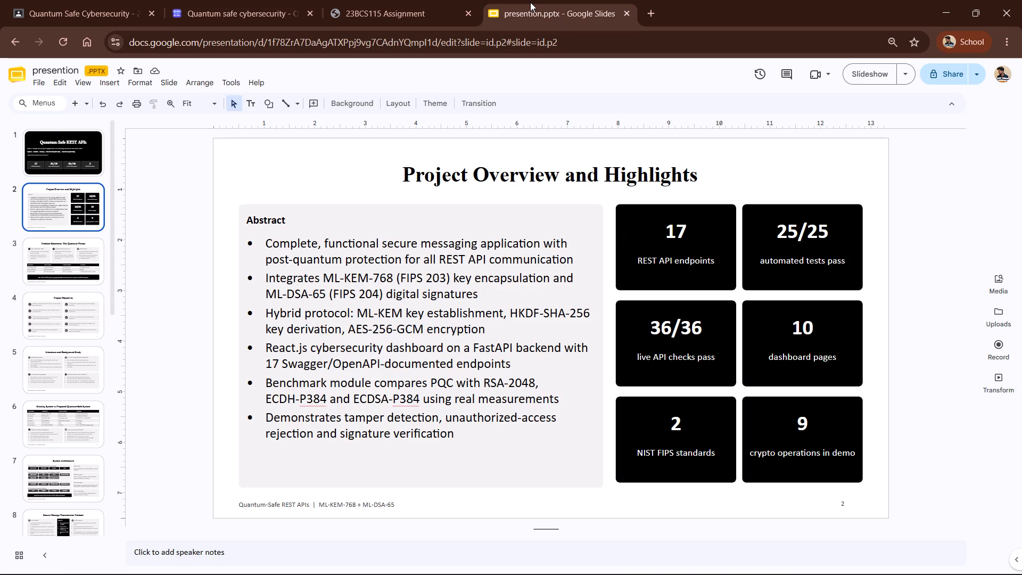
key(Down)
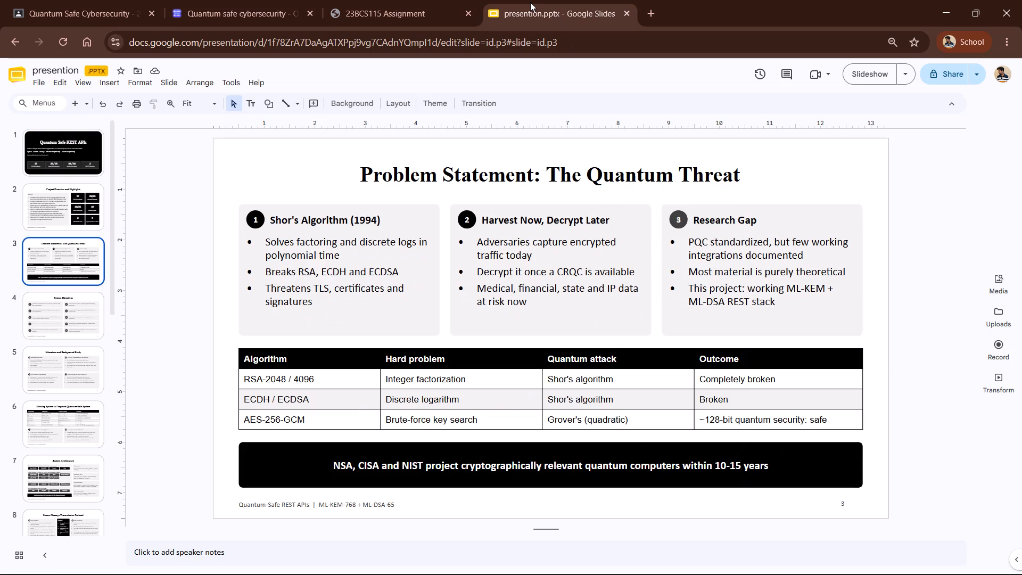
key(Down)
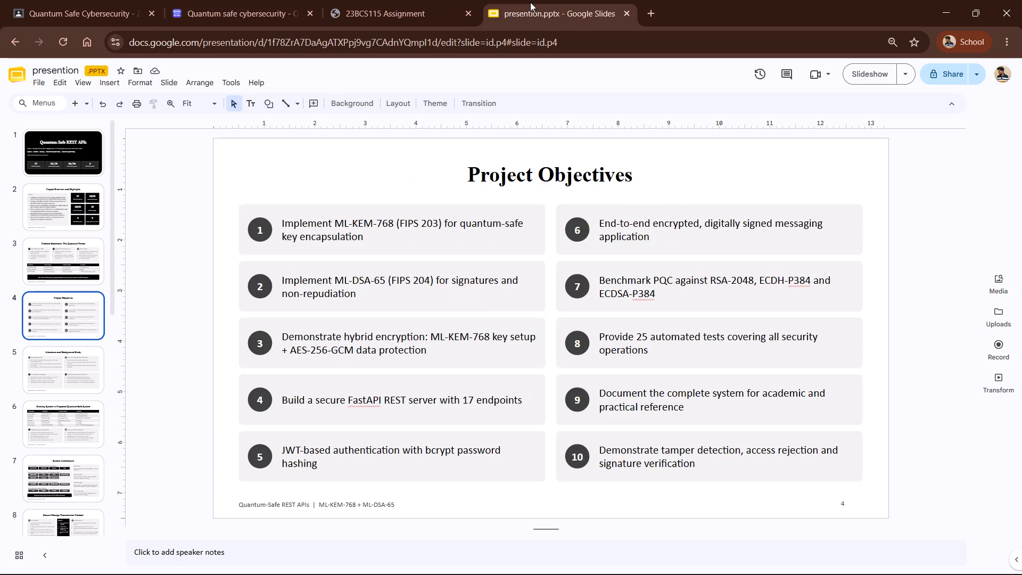
key(Down)
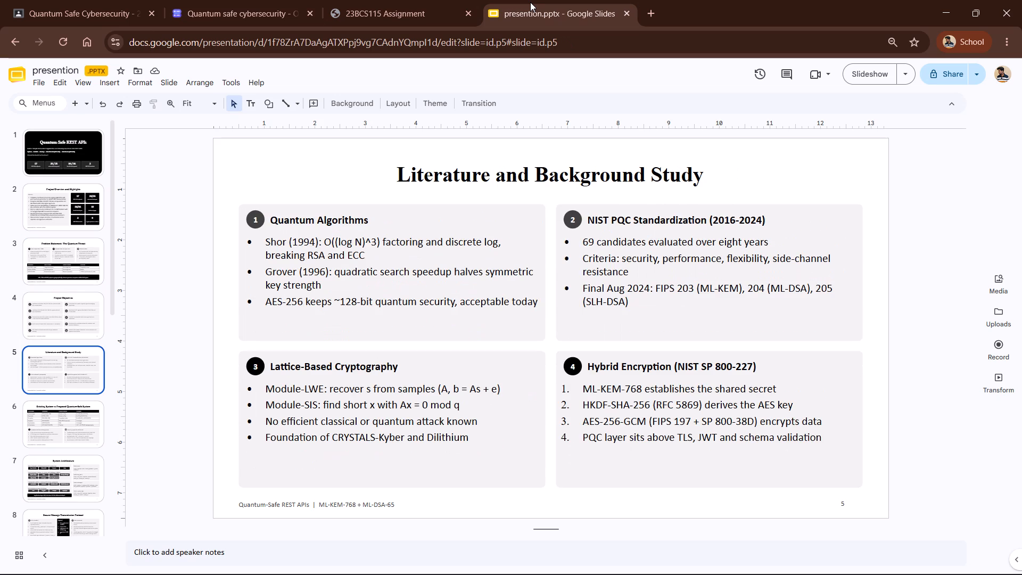
key(Down)
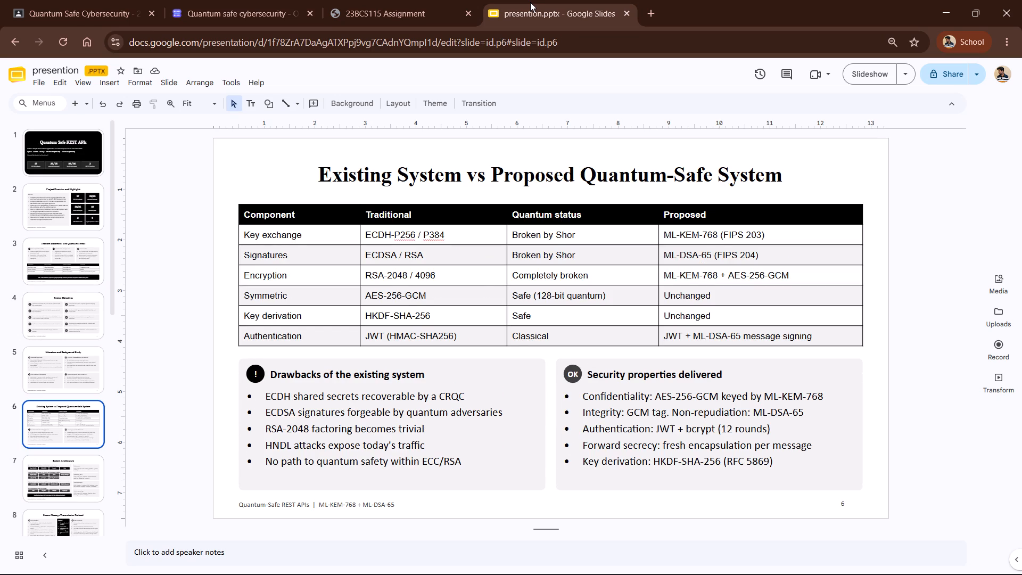
key(Down)
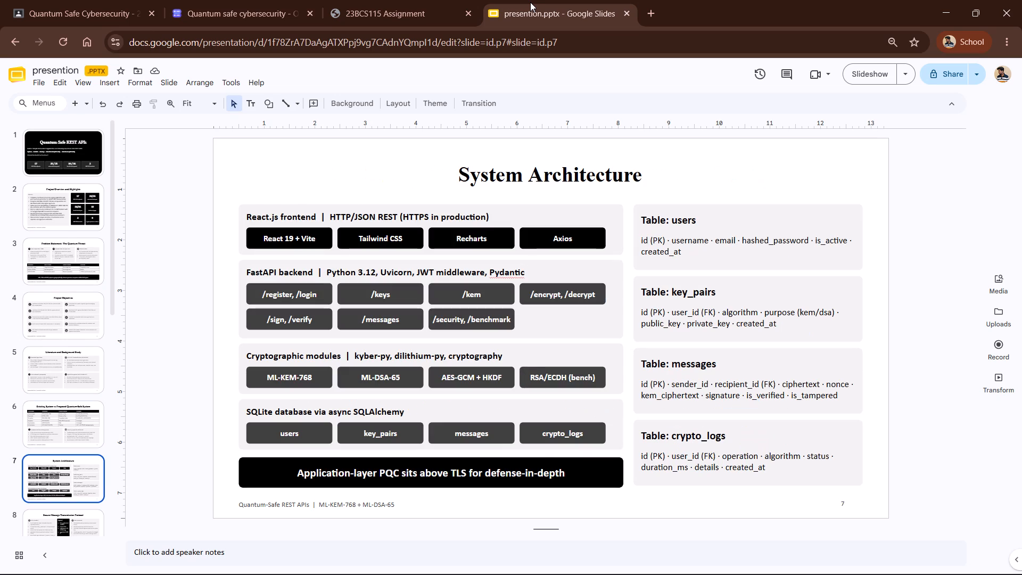
key(Down)
key(Down)
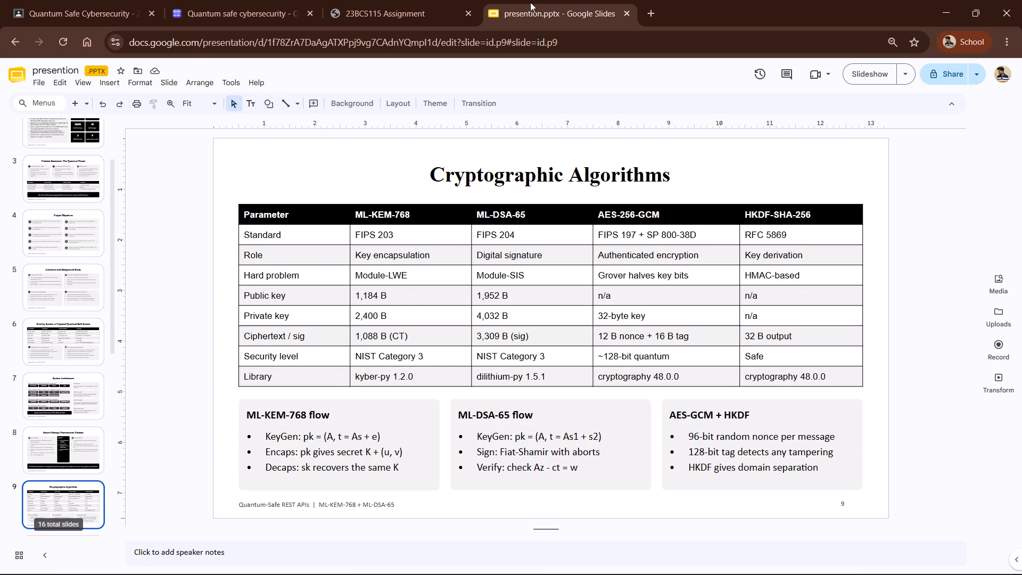
key(Down)
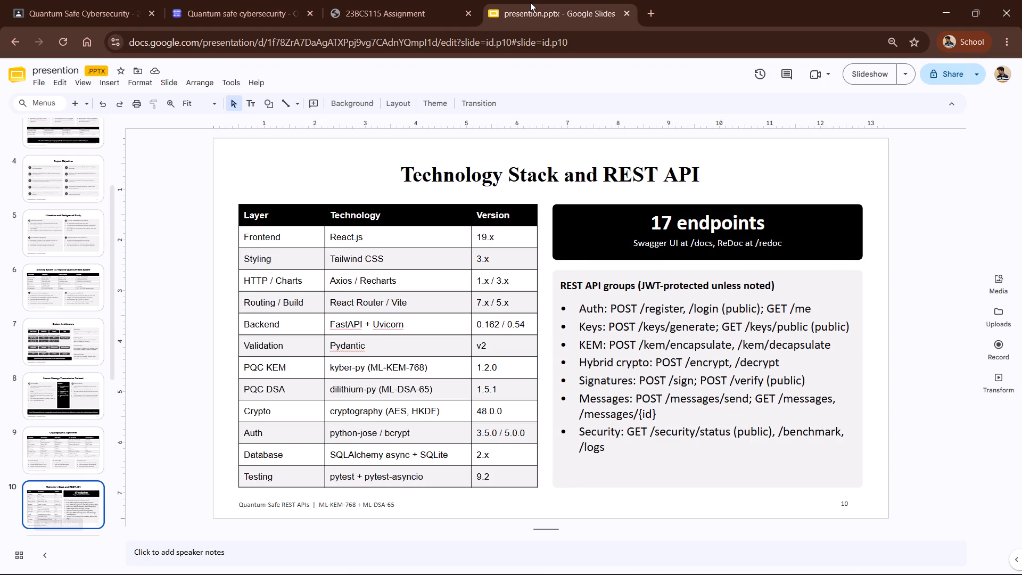
key(Down)
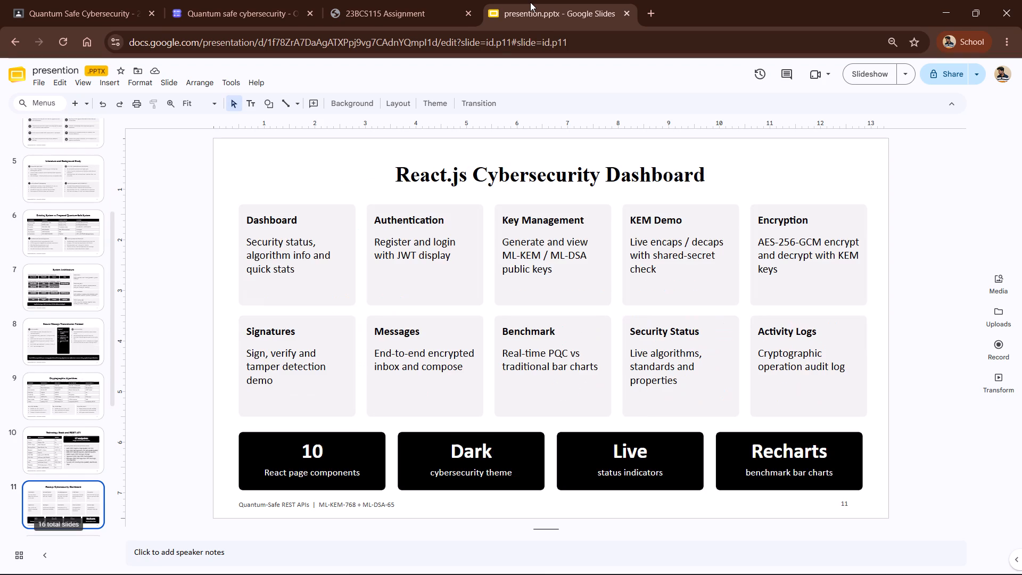
key(Up)
key(Down)
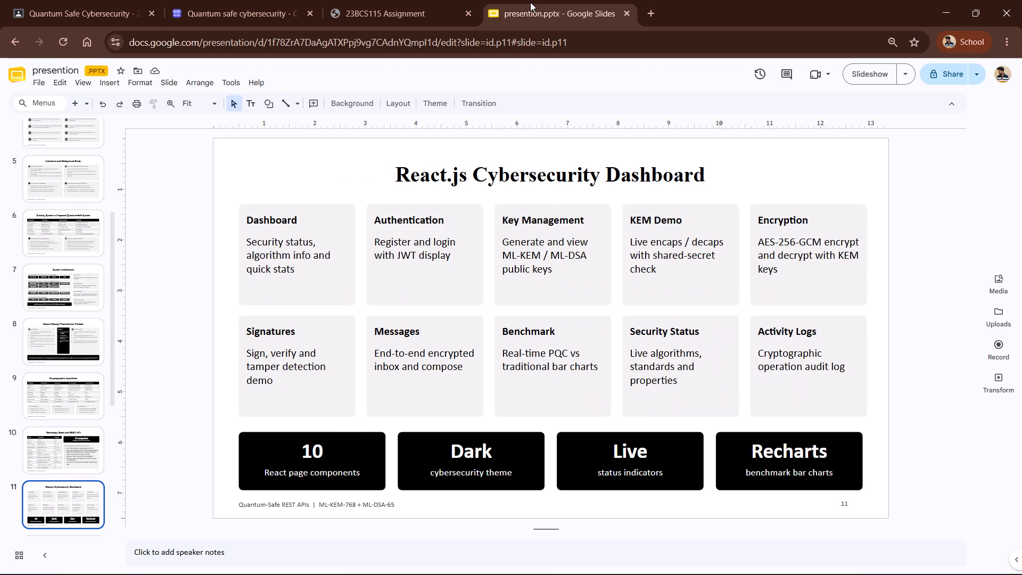
key(Up)
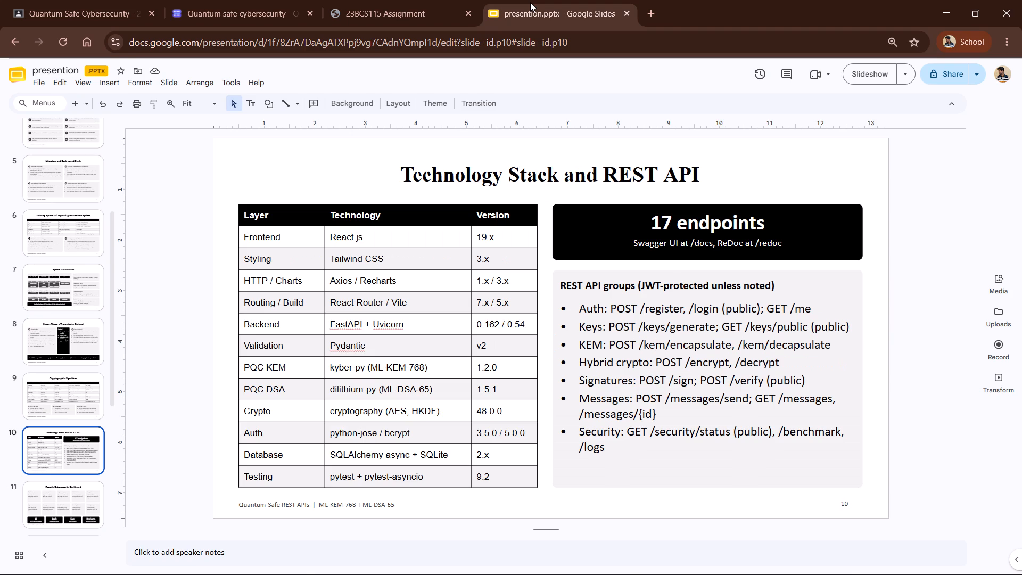
key(Down)
key(Down)
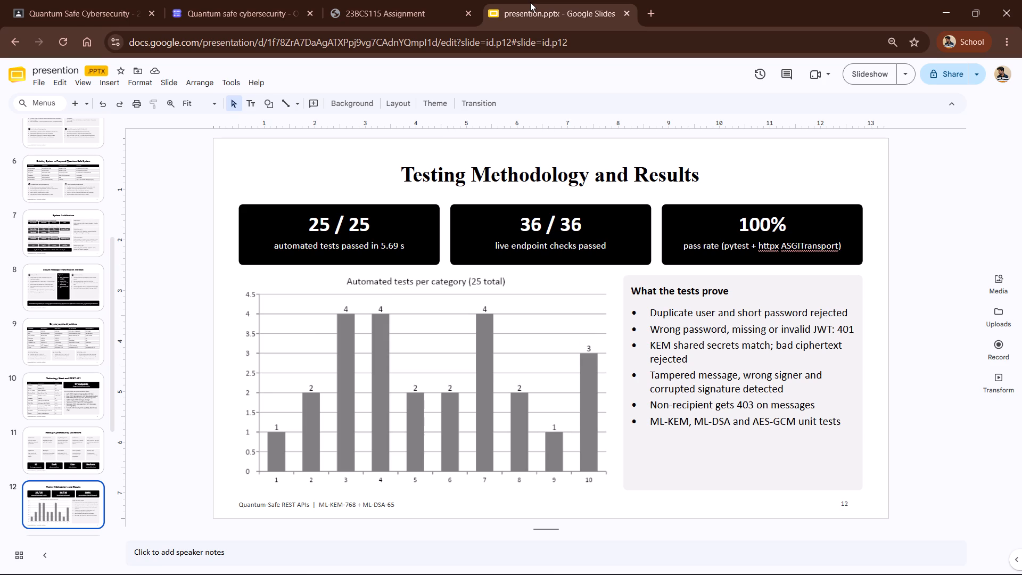
key(Down)
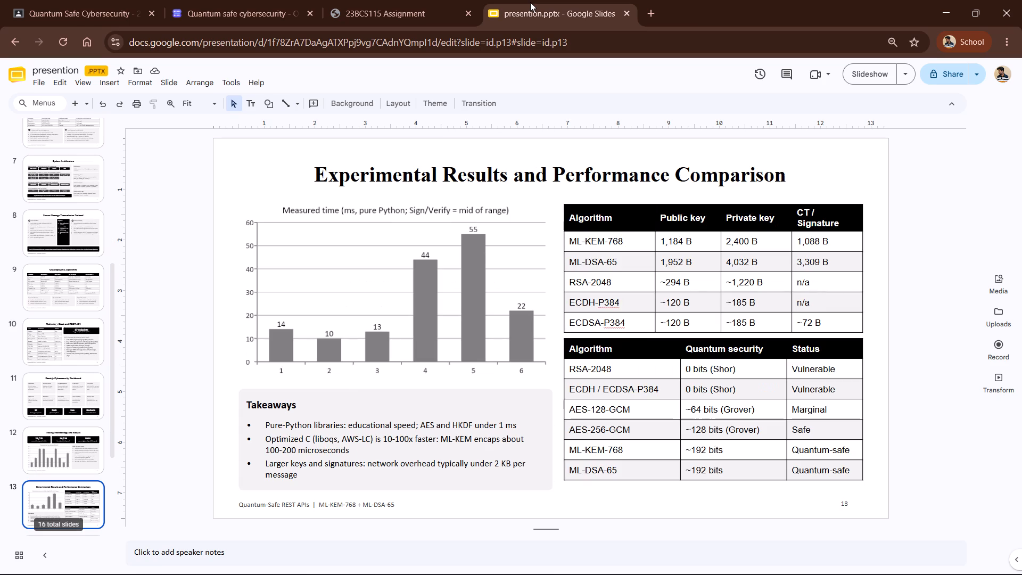
key(Down)
key(Down)
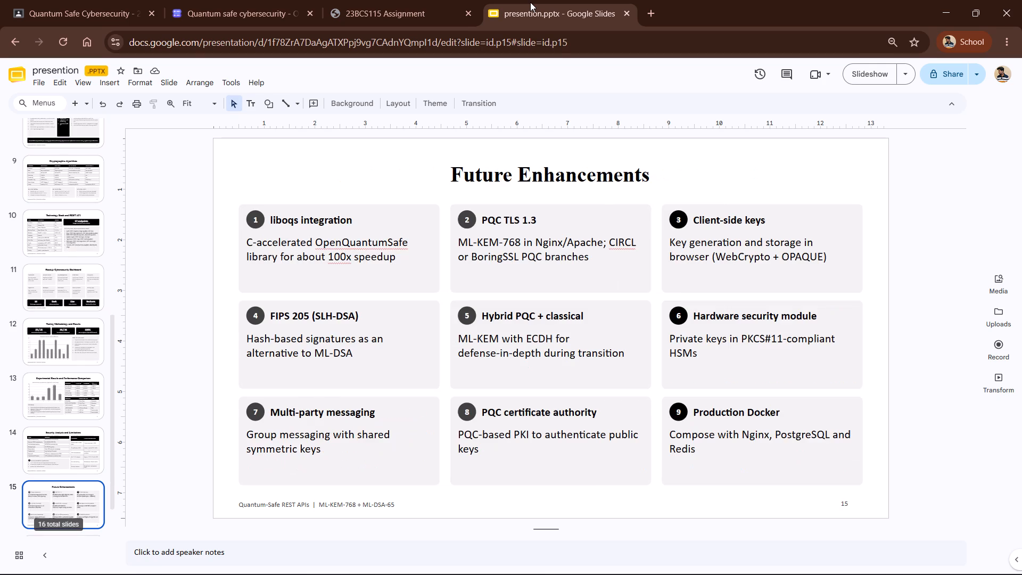
key(Down)
key(Down)
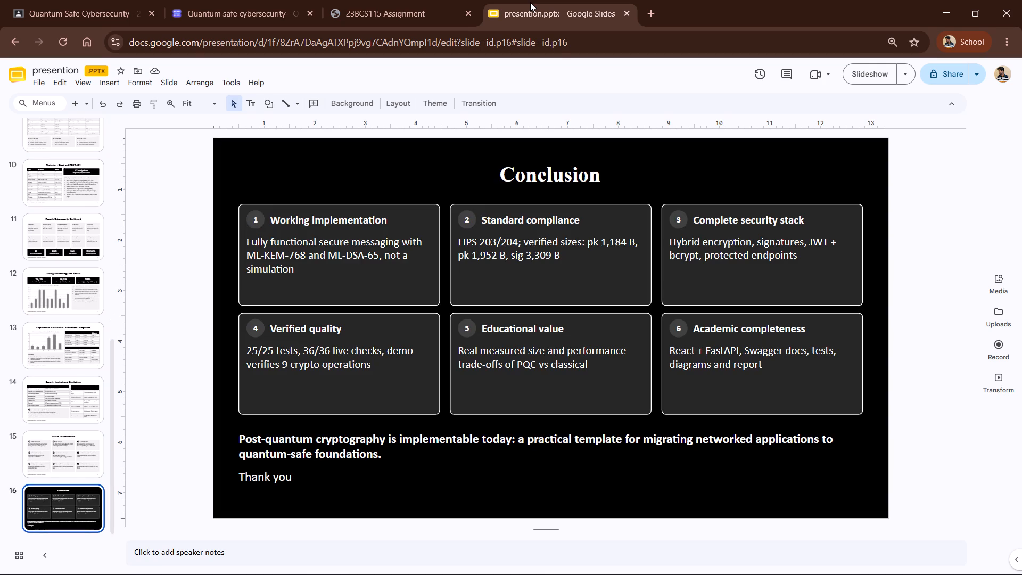
key(ctrl+w)
key(ctrl+w)
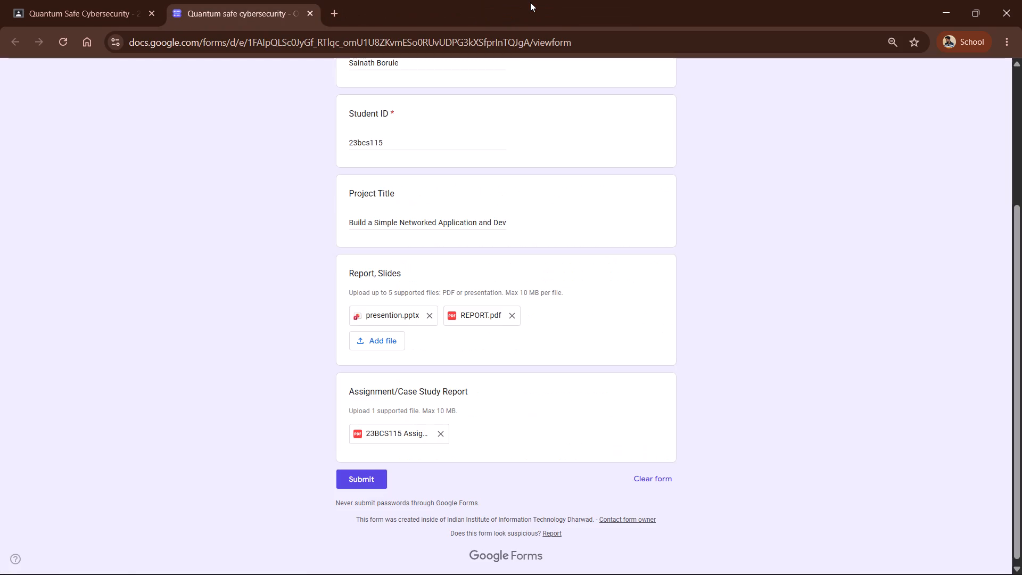
Open the attached assignment PDF from the form, check its pages through the Appendix A prompt at the end, and close it.
click(410, 428)
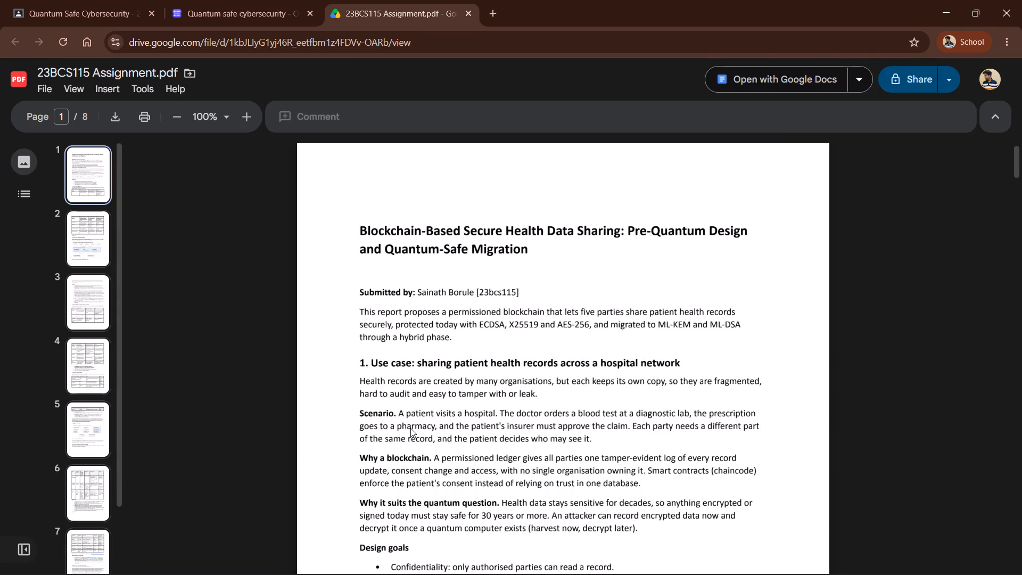
scroll(410, 428, down, 8)
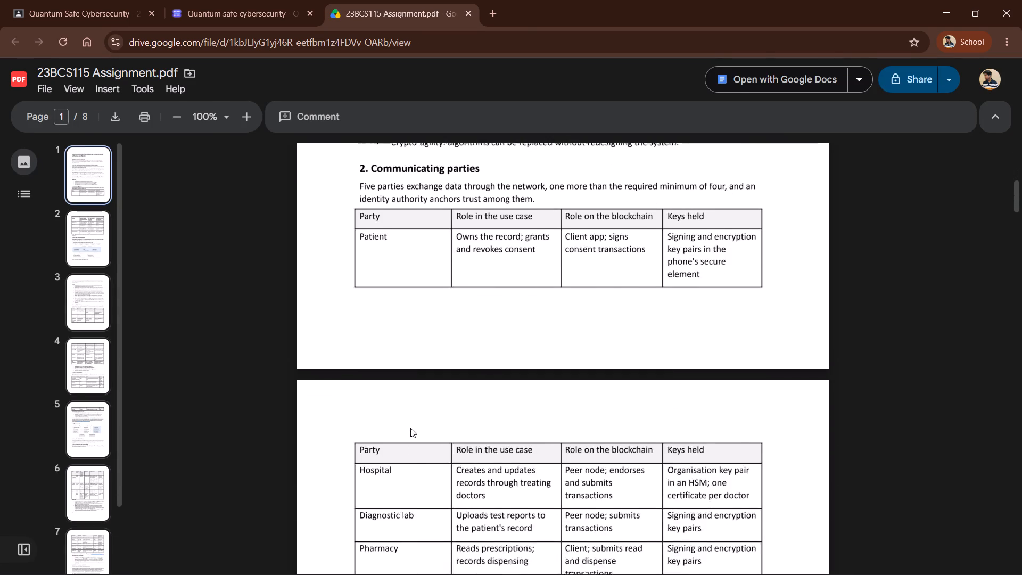
scroll(410, 428, down, 10)
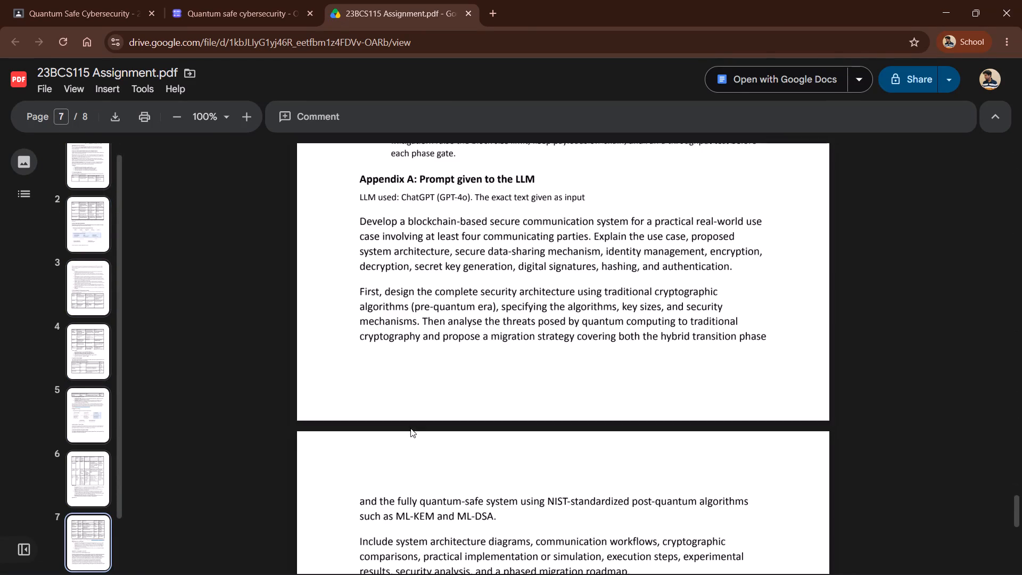
scroll(410, 428, down, 6)
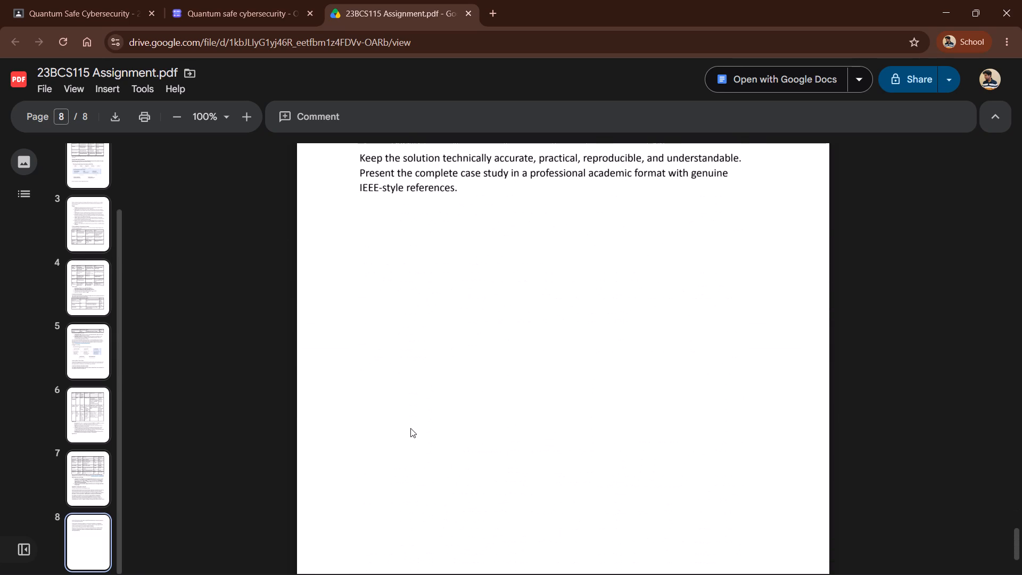
scroll(410, 428, up, 3)
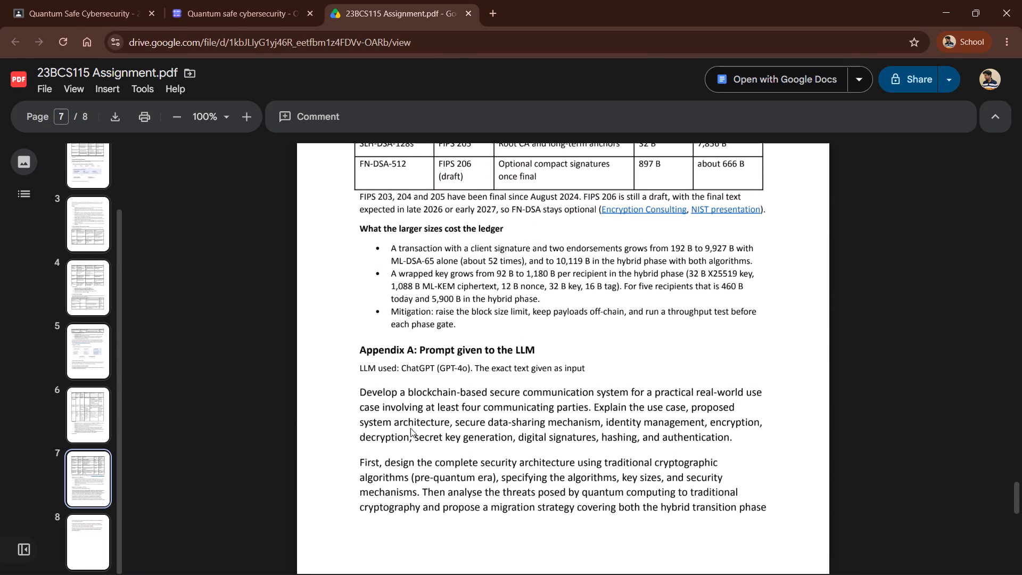
scroll(410, 428, down, 7)
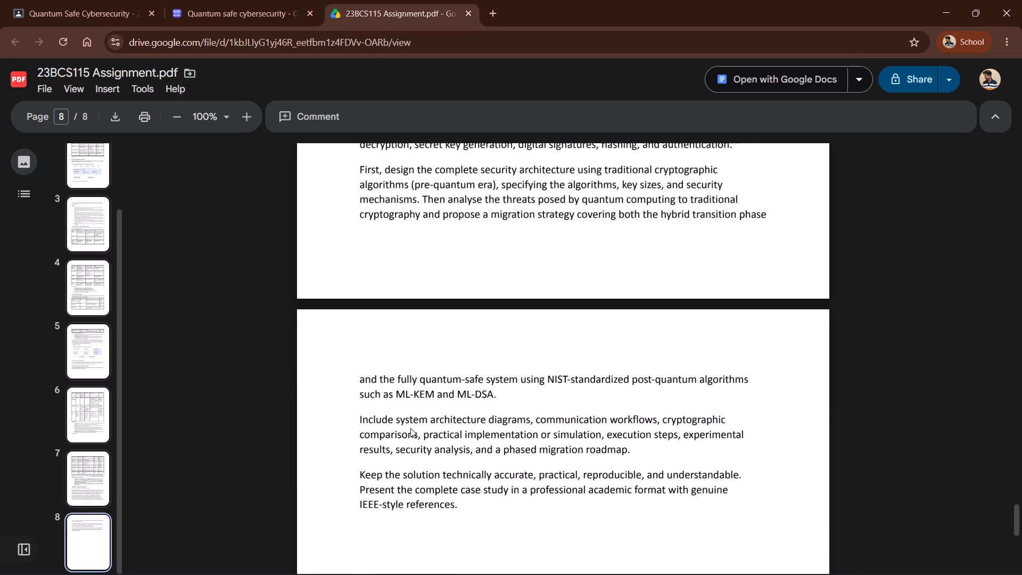
scroll(410, 428, down, 1)
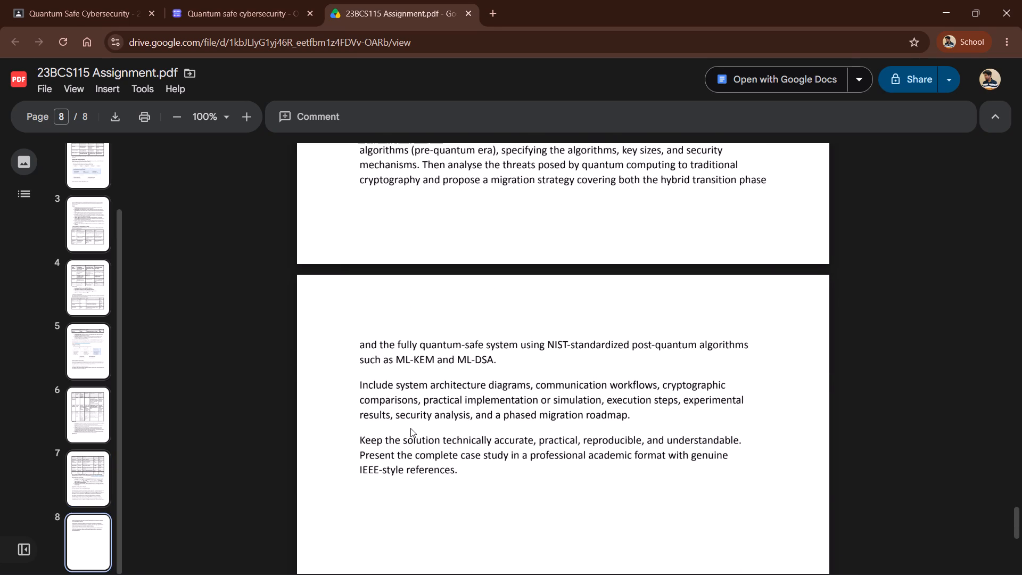
scroll(410, 428, down, 1)
scroll(410, 428, up, 2)
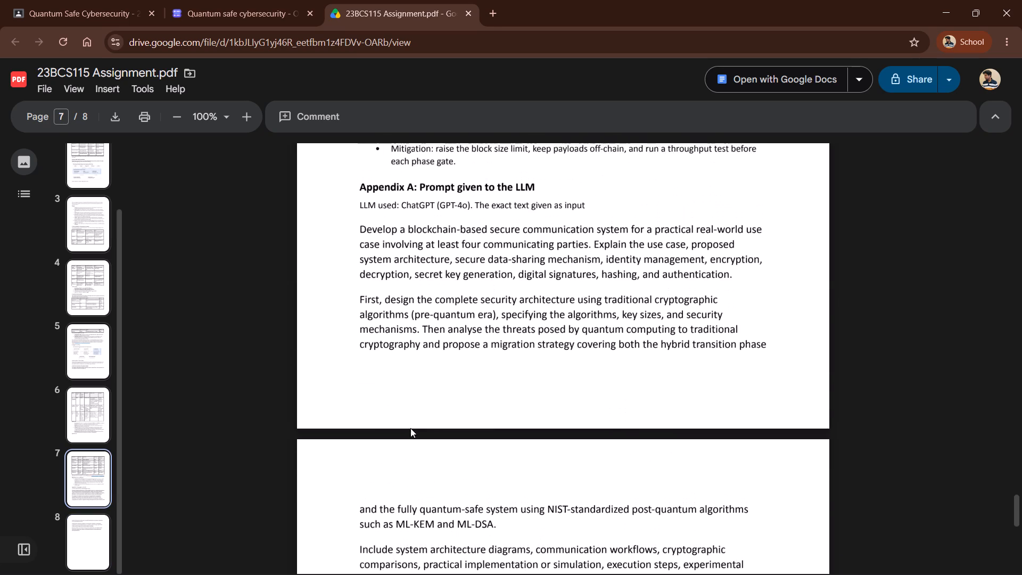
scroll(410, 428, up, 3)
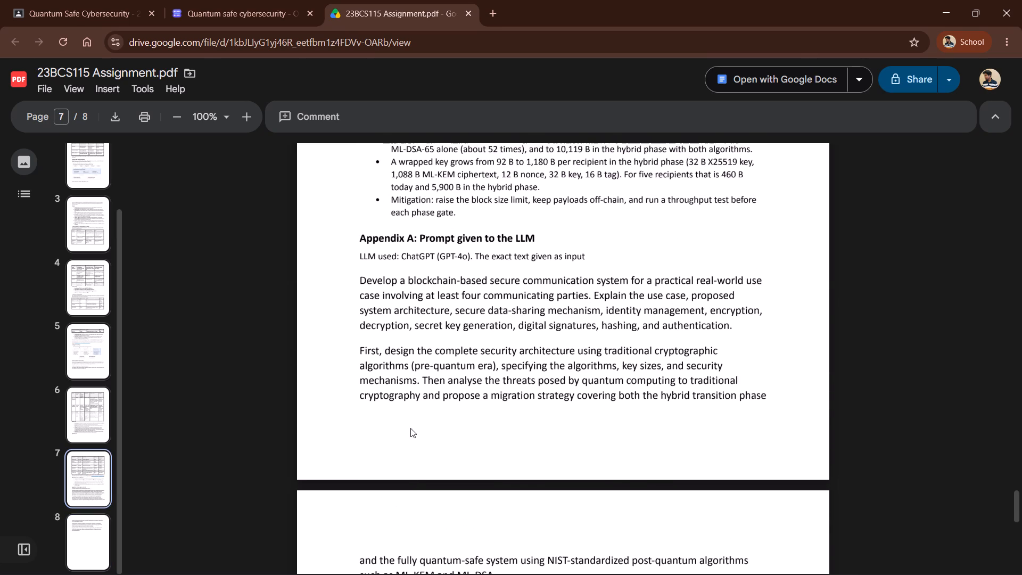
key(ctrl+w)
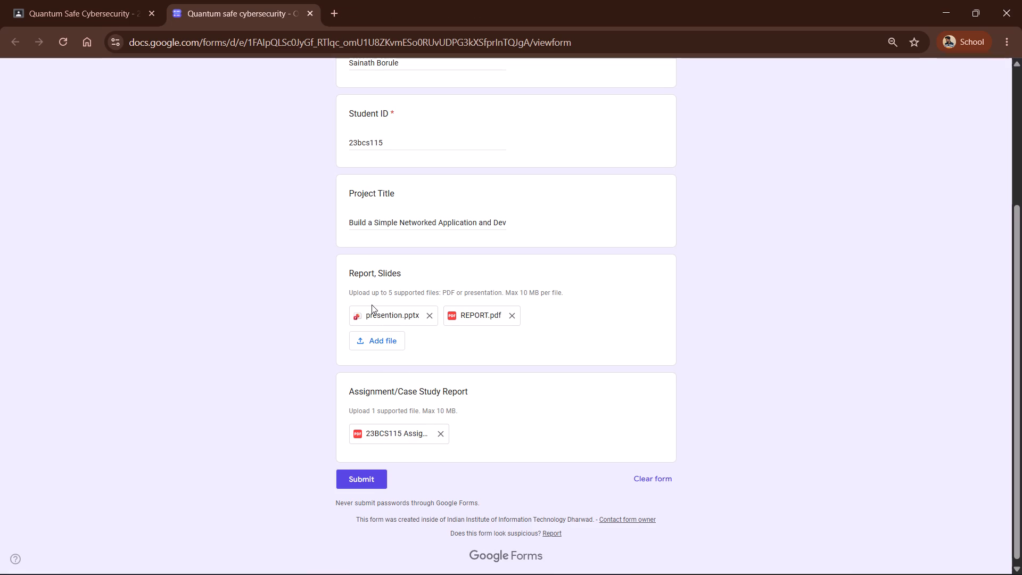
Open the attached presention.pptx from the form, check its slides from the title through Cryptographic Algorithms, and close the preview.
click(372, 311)
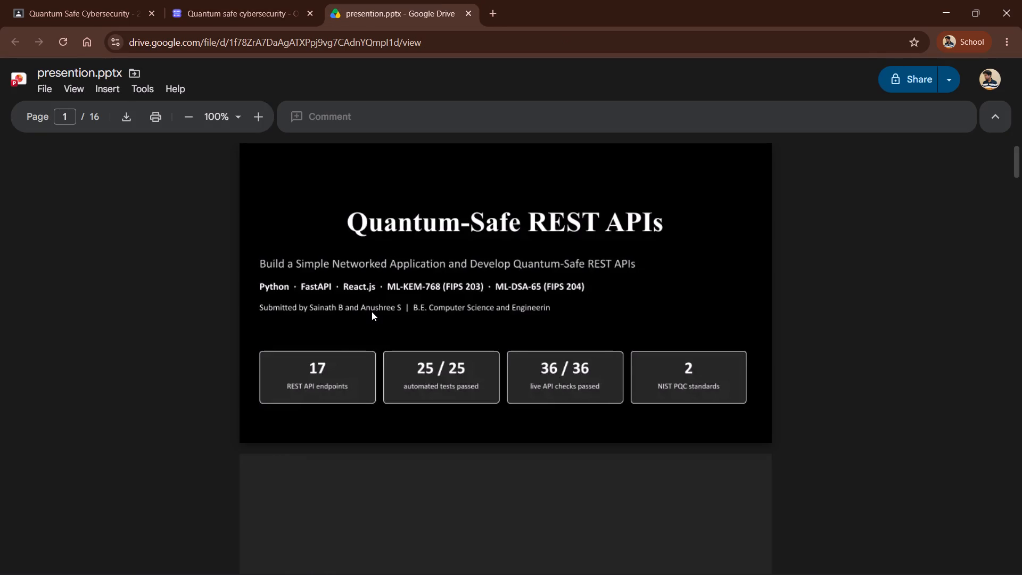
scroll(372, 311, down, 1)
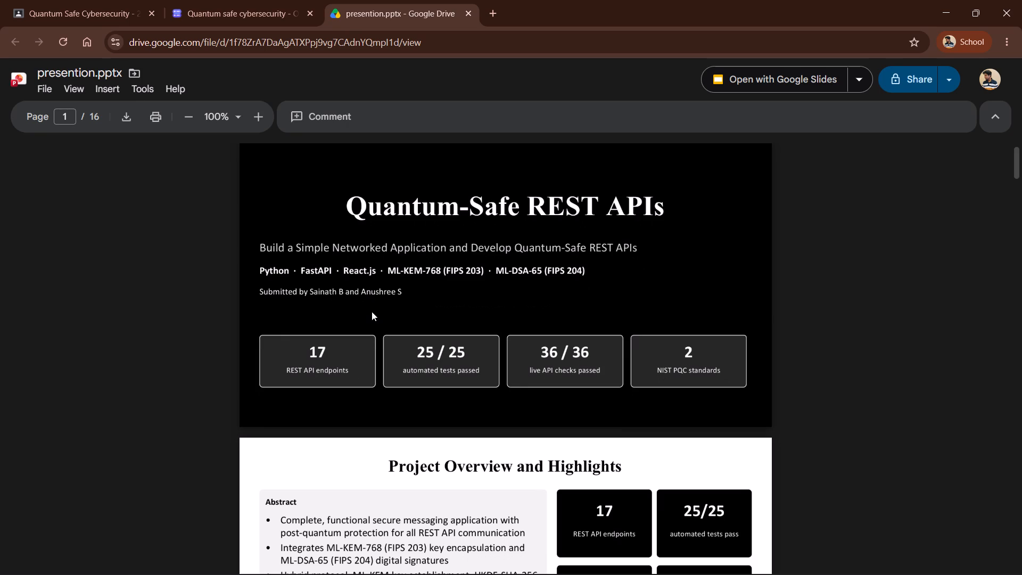
scroll(372, 311, down, 1)
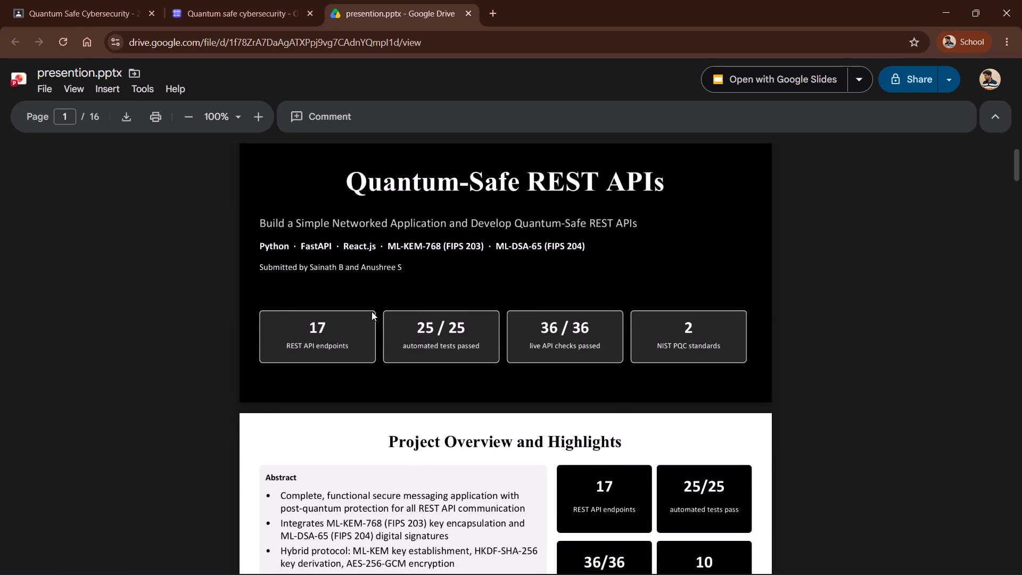
scroll(372, 311, down, 2)
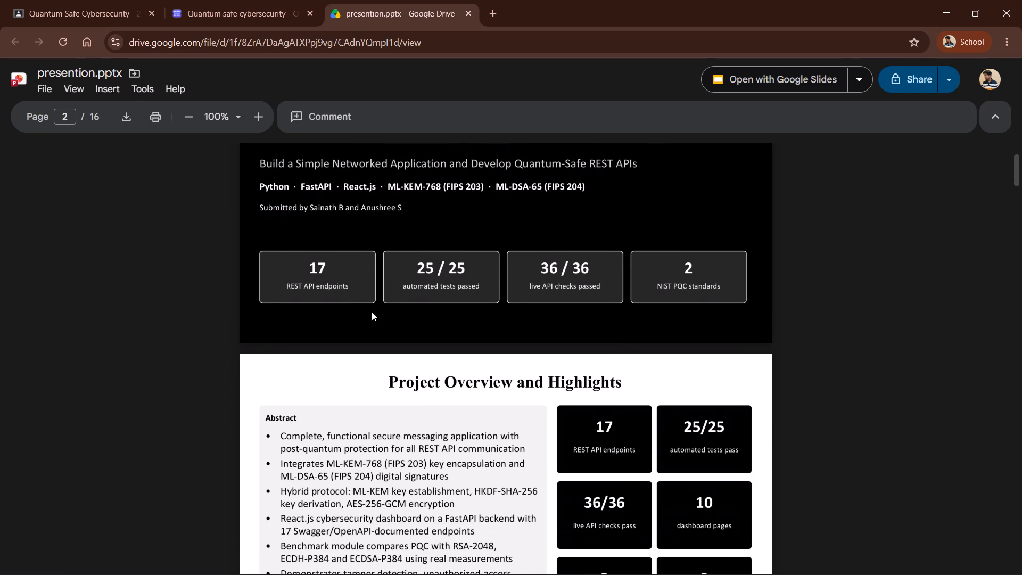
scroll(372, 311, down, 10)
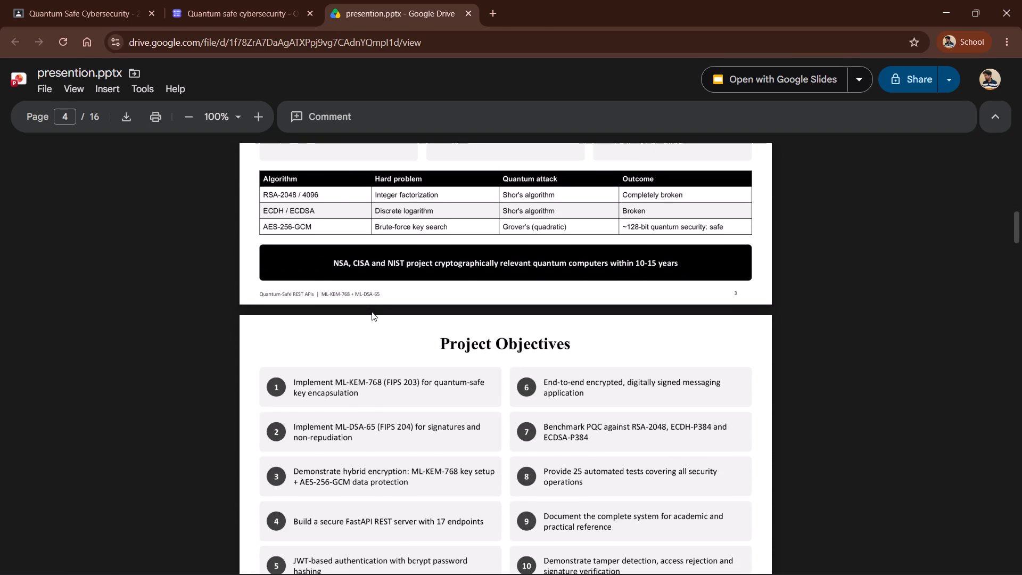
scroll(372, 311, down, 9)
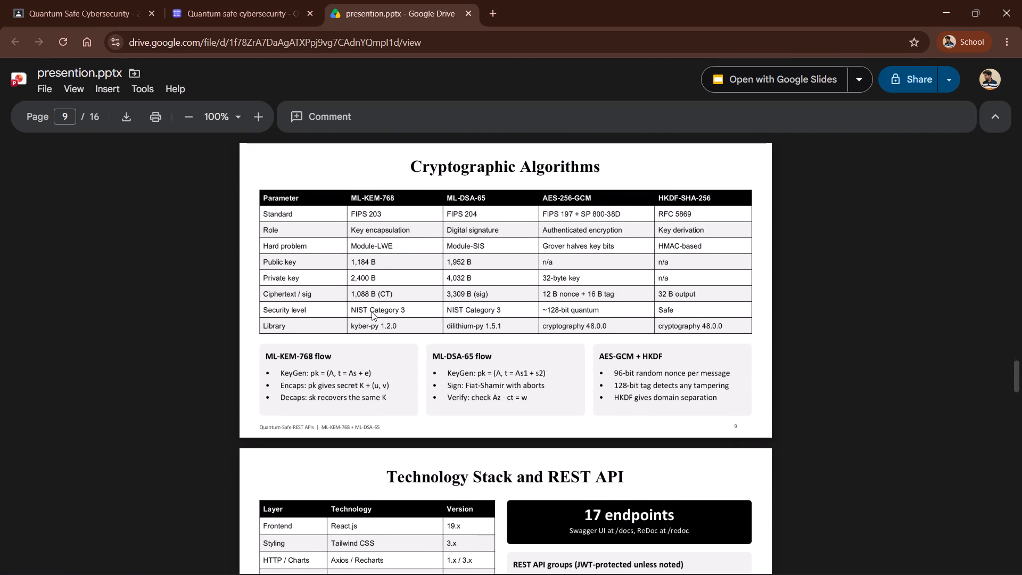
key(ctrl+w)
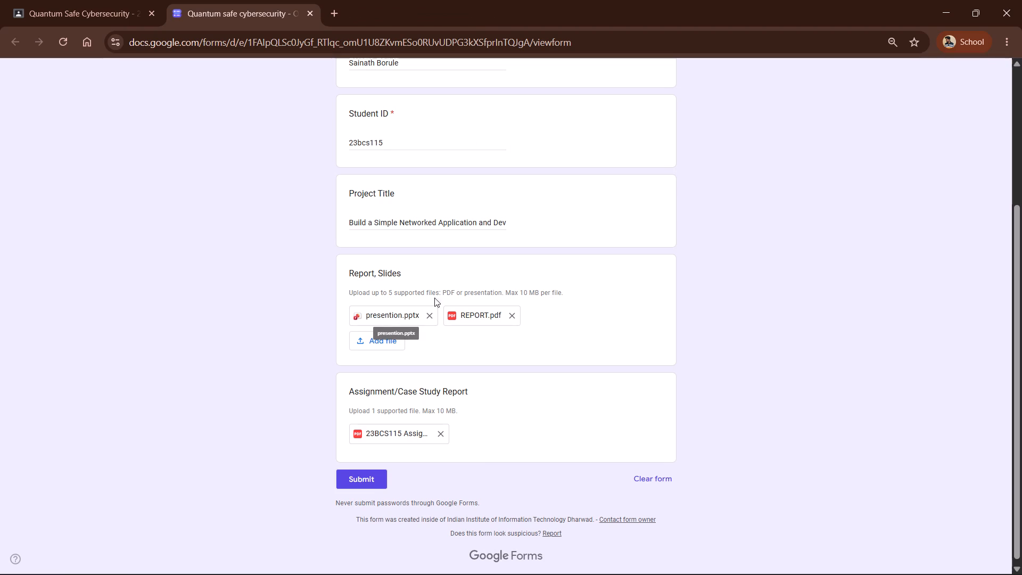
Open the attached REPORT.pdf from the form, check its title page details table, Abstract and Table of Contents, and close it.
click(471, 311)
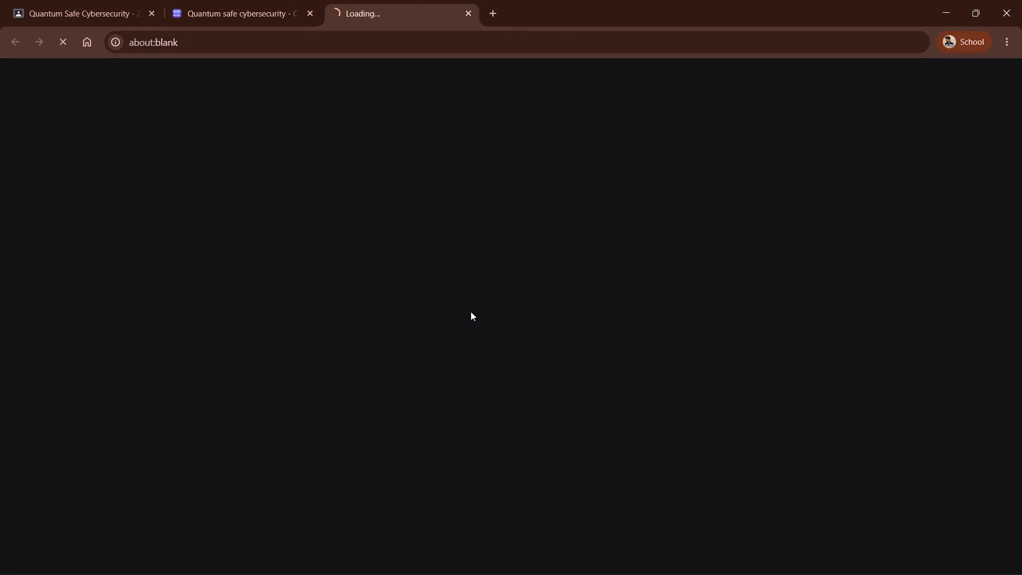
scroll(471, 311, down, 1)
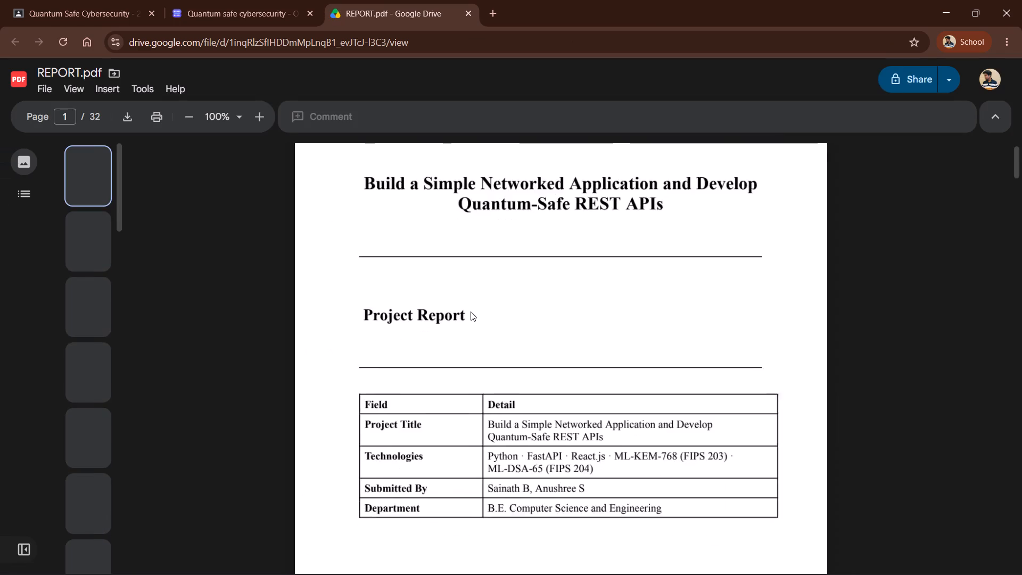
scroll(471, 311, down, 6)
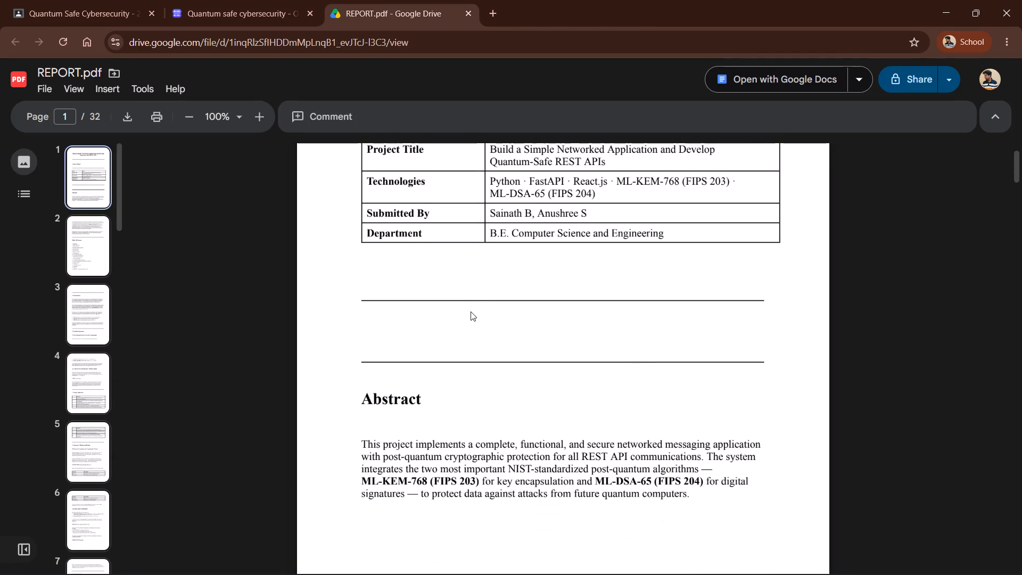
scroll(471, 311, down, 6)
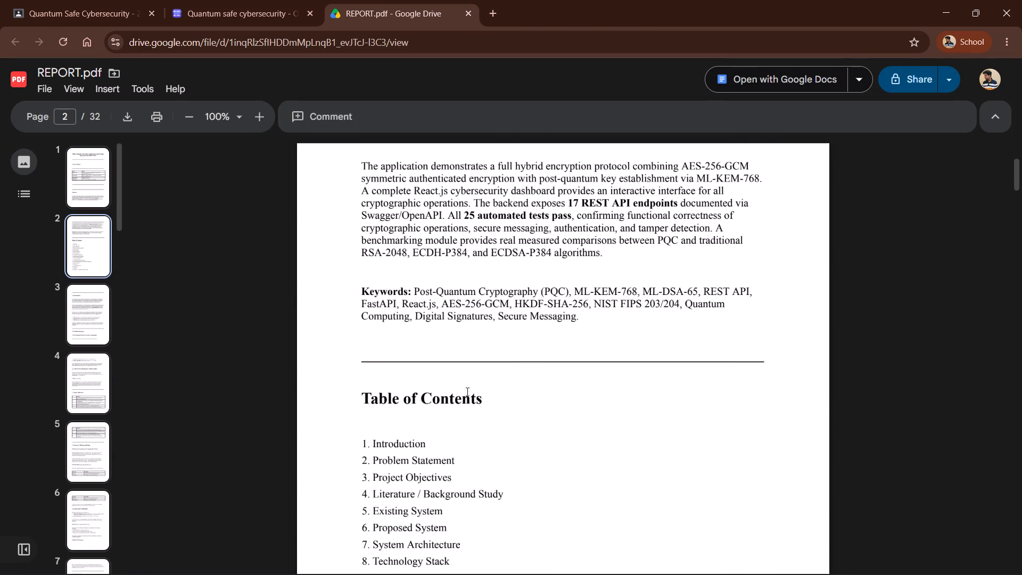
scroll(466, 401, up, 10)
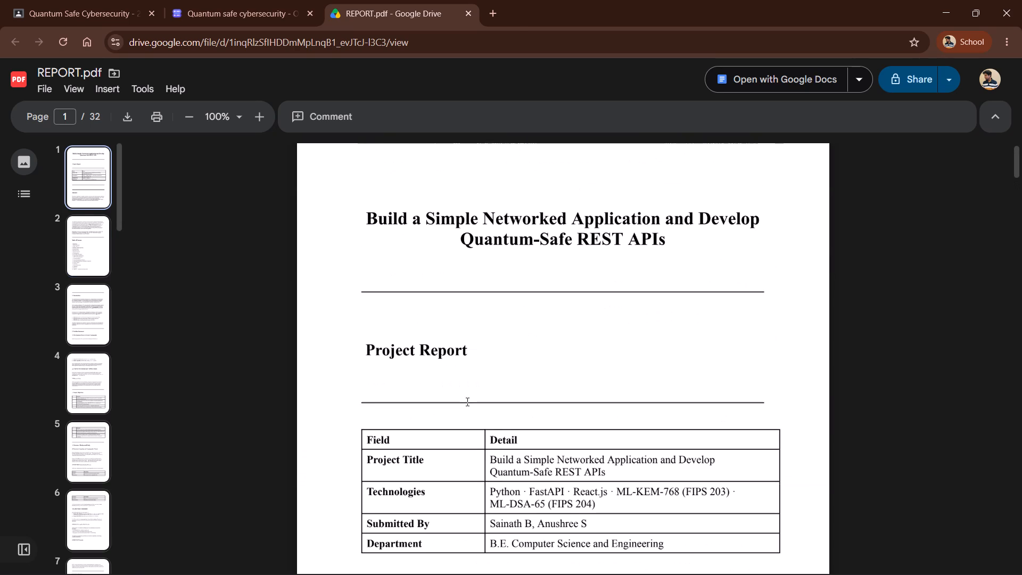
scroll(466, 401, down, 1)
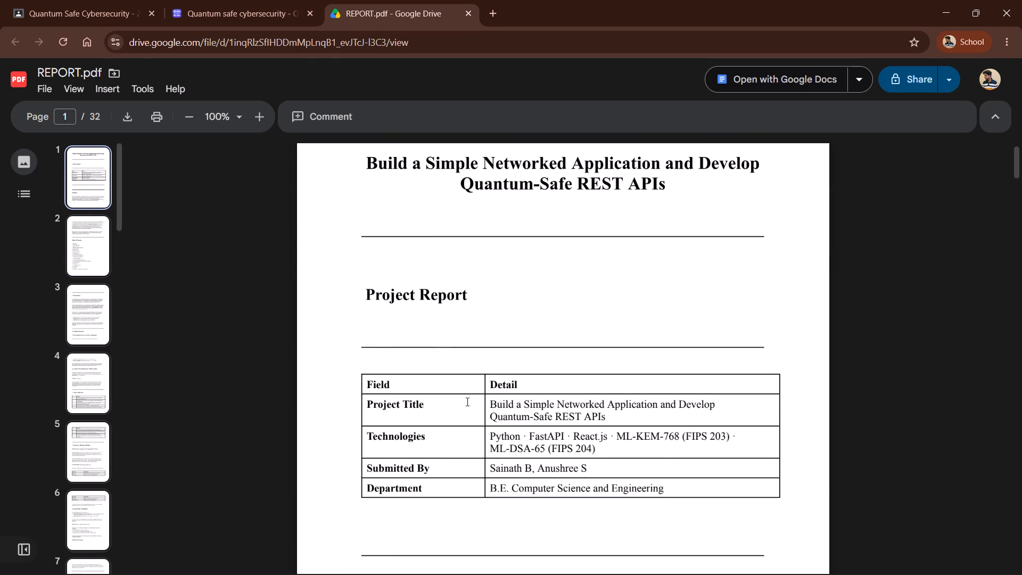
key(ctrl+w)
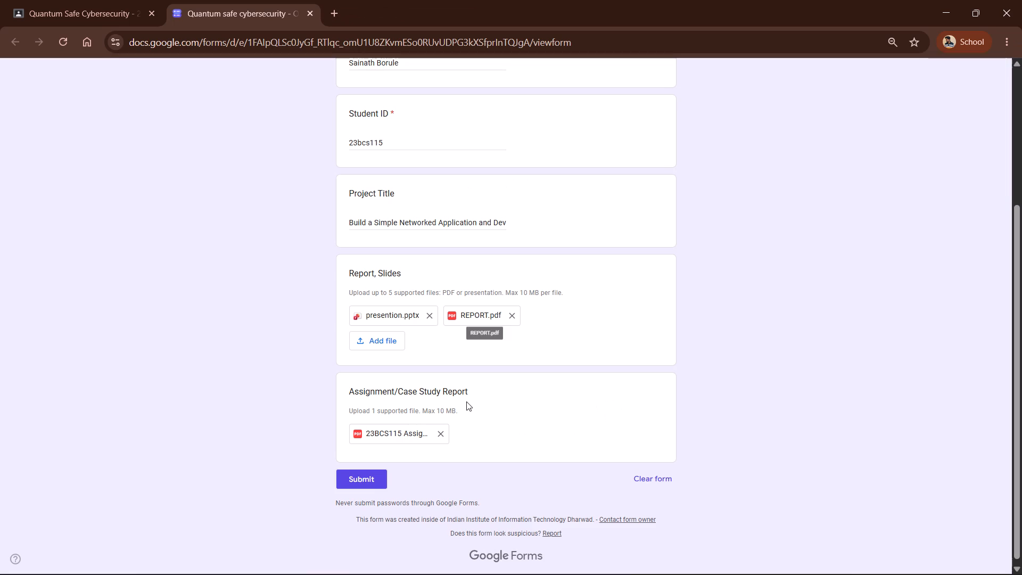
Remove REPORT.pdf from the form's Report, Slides uploads.
click(517, 315)
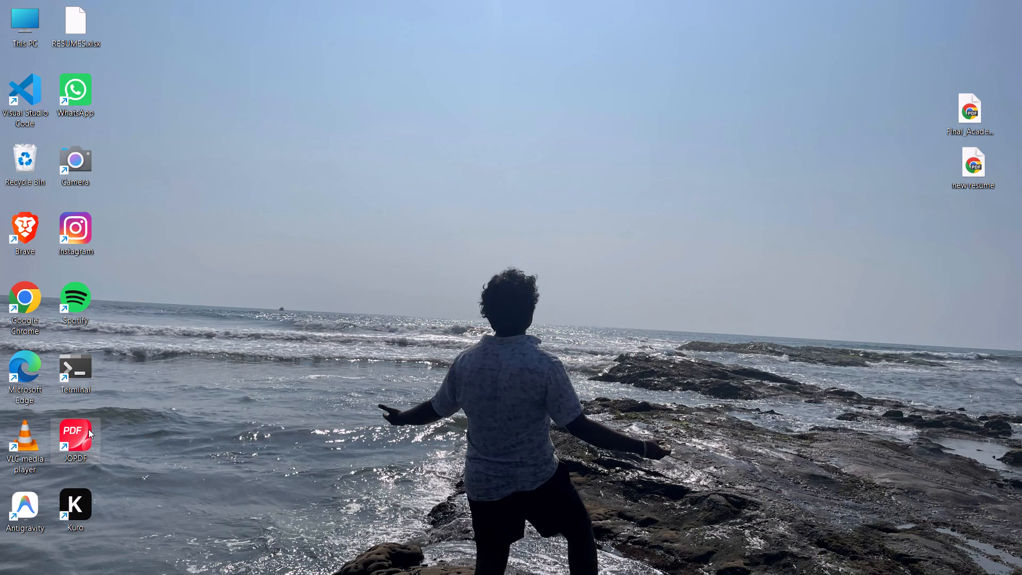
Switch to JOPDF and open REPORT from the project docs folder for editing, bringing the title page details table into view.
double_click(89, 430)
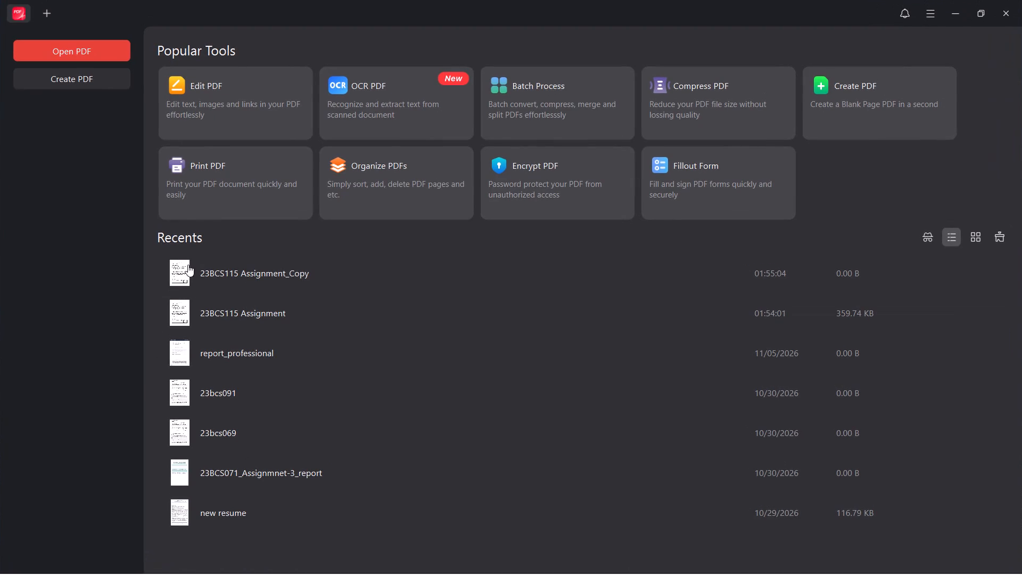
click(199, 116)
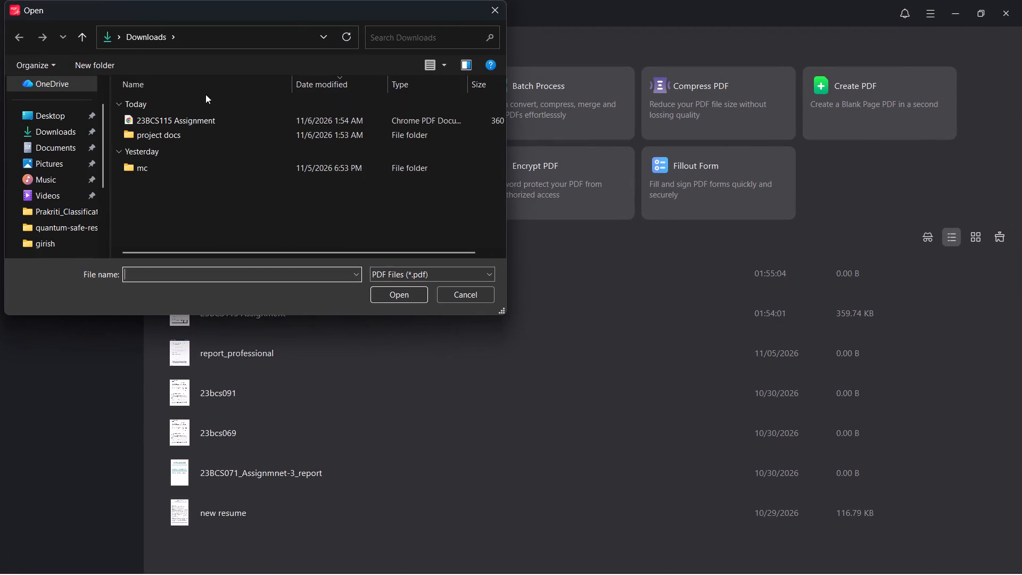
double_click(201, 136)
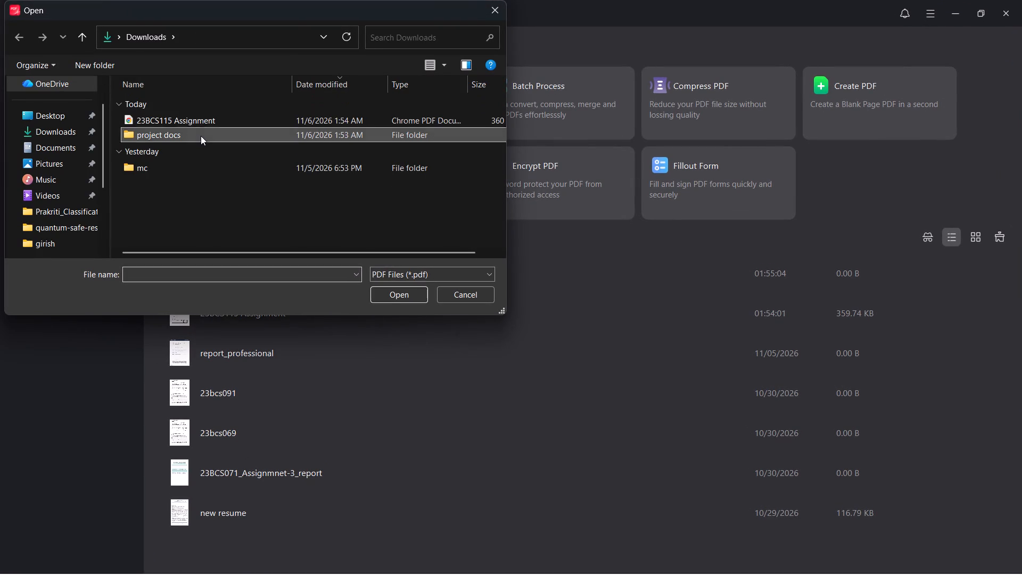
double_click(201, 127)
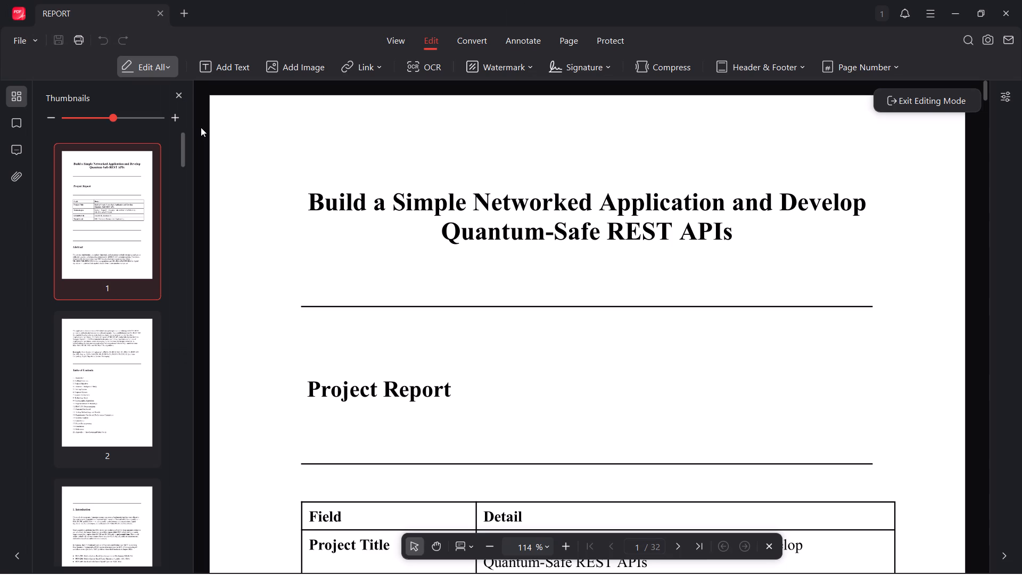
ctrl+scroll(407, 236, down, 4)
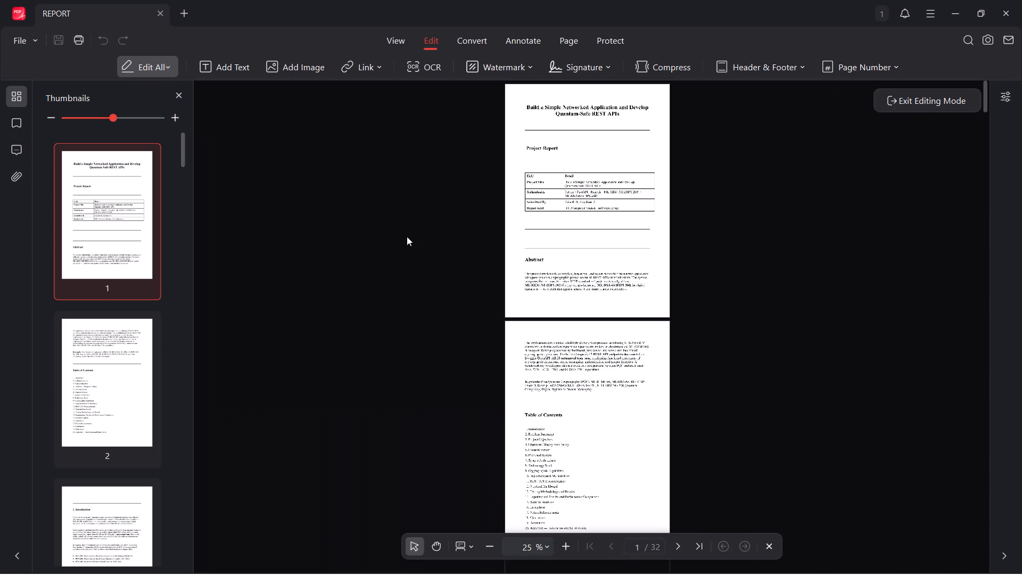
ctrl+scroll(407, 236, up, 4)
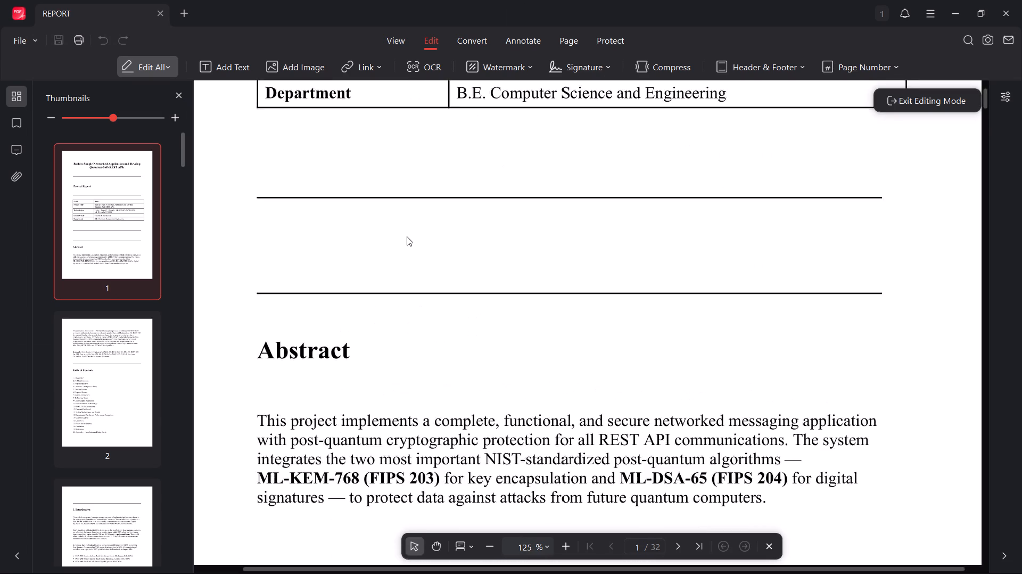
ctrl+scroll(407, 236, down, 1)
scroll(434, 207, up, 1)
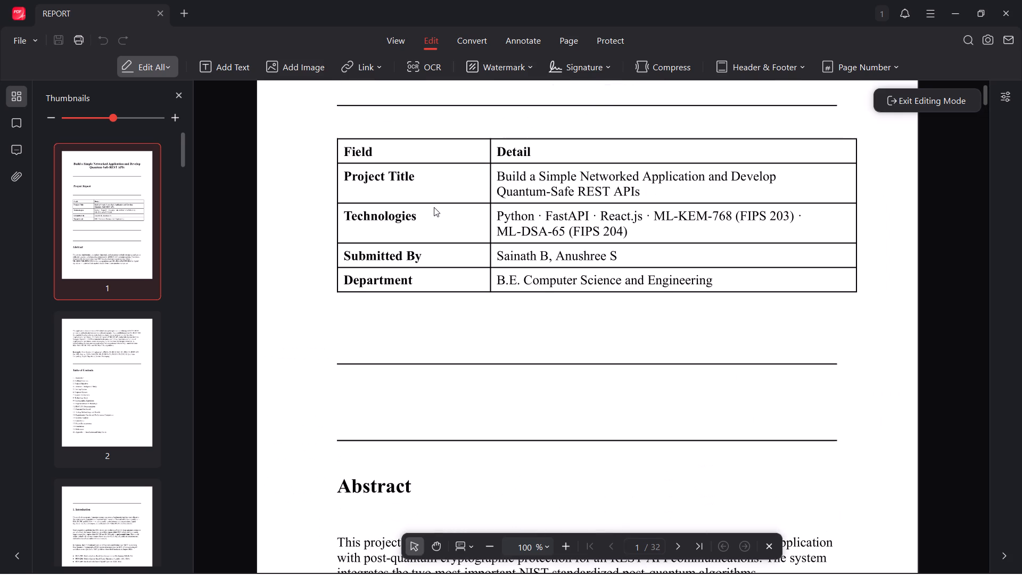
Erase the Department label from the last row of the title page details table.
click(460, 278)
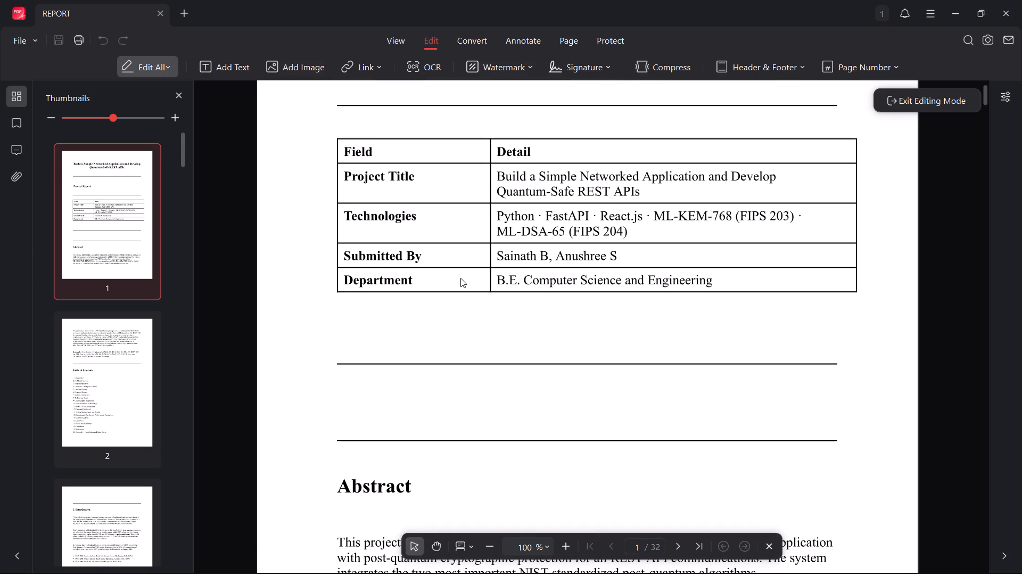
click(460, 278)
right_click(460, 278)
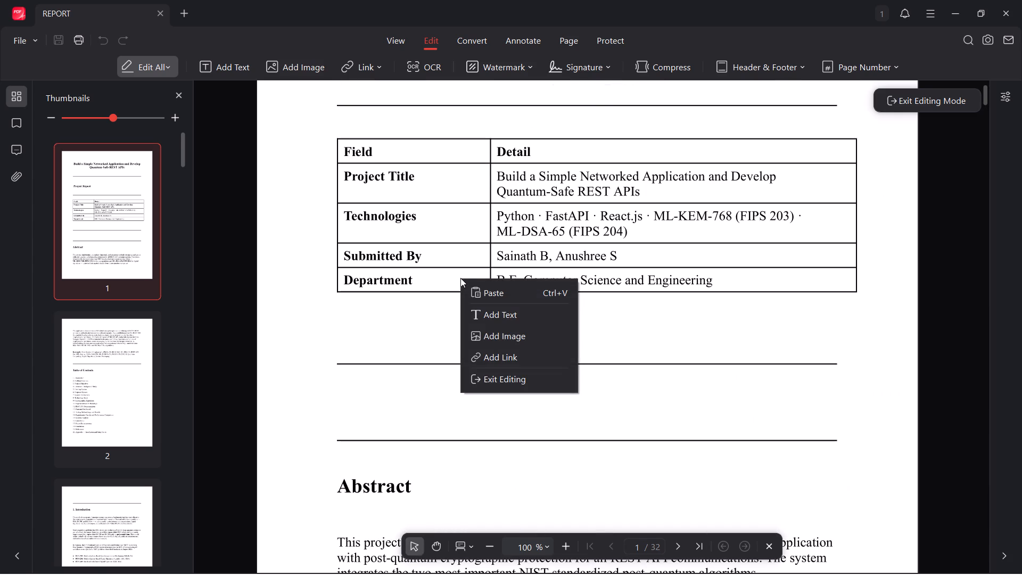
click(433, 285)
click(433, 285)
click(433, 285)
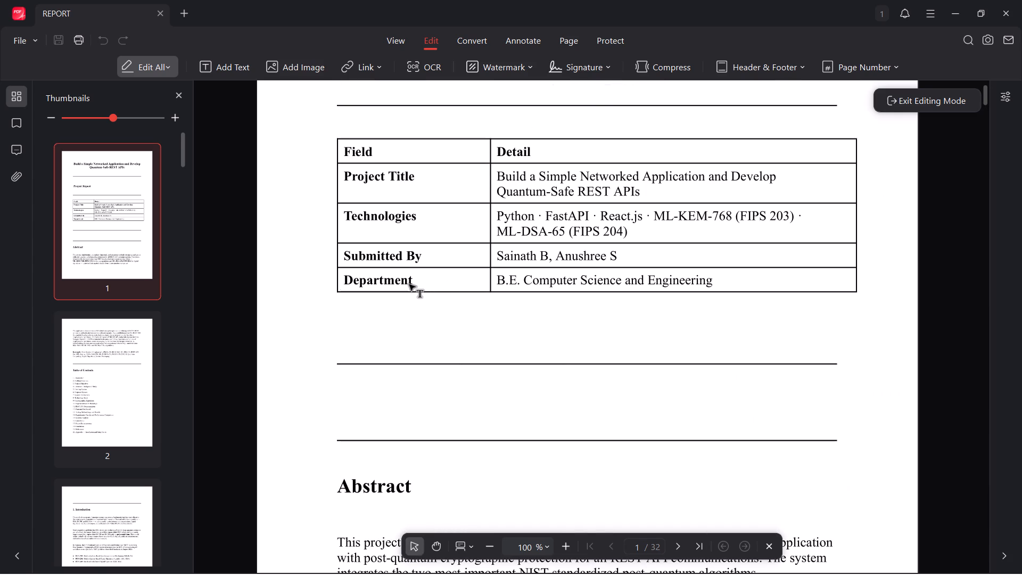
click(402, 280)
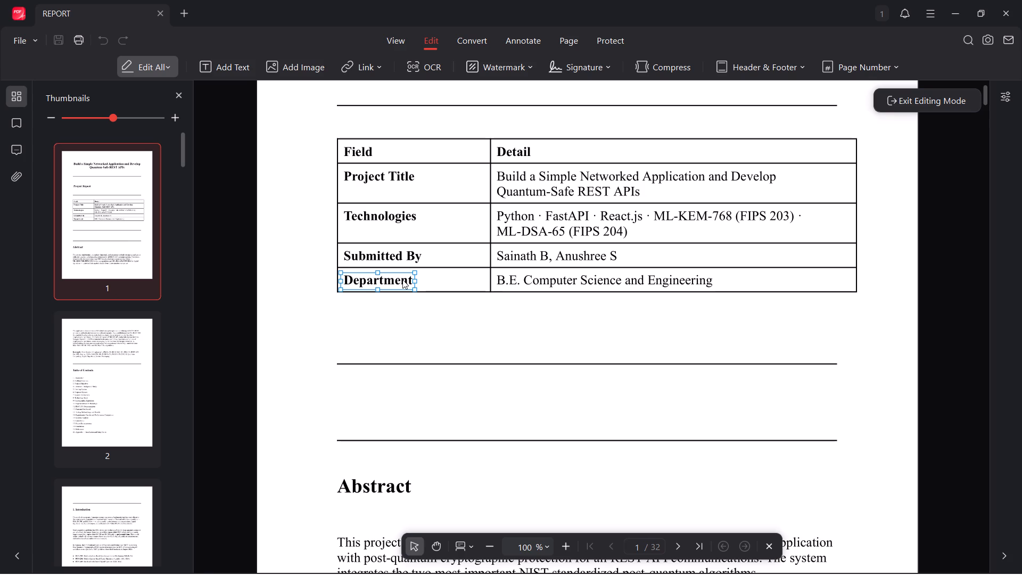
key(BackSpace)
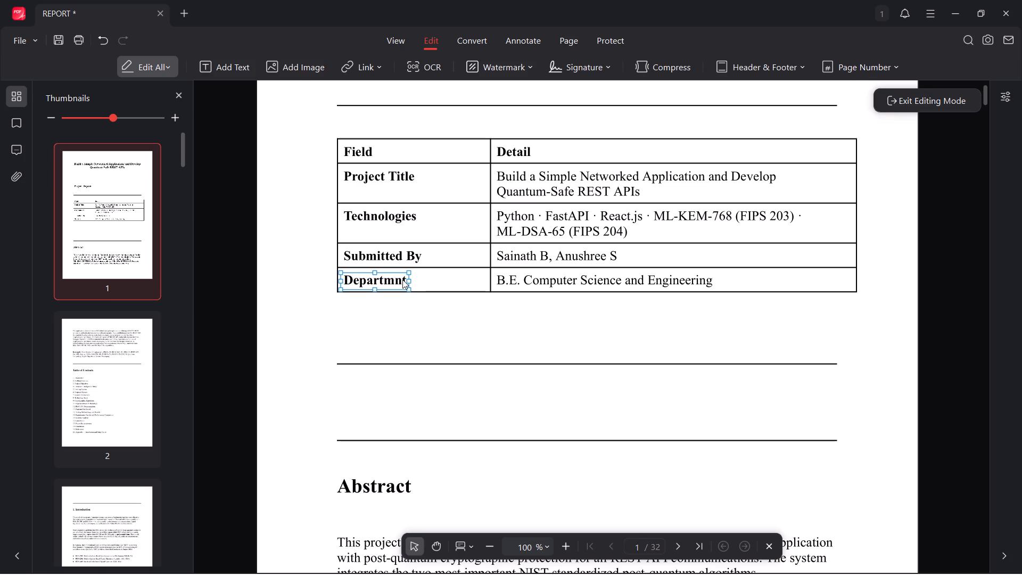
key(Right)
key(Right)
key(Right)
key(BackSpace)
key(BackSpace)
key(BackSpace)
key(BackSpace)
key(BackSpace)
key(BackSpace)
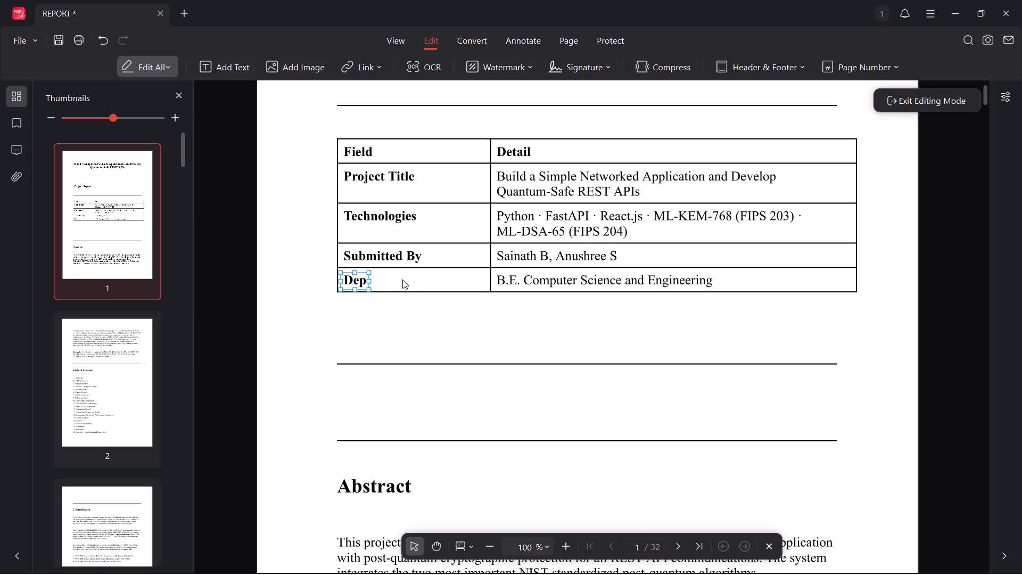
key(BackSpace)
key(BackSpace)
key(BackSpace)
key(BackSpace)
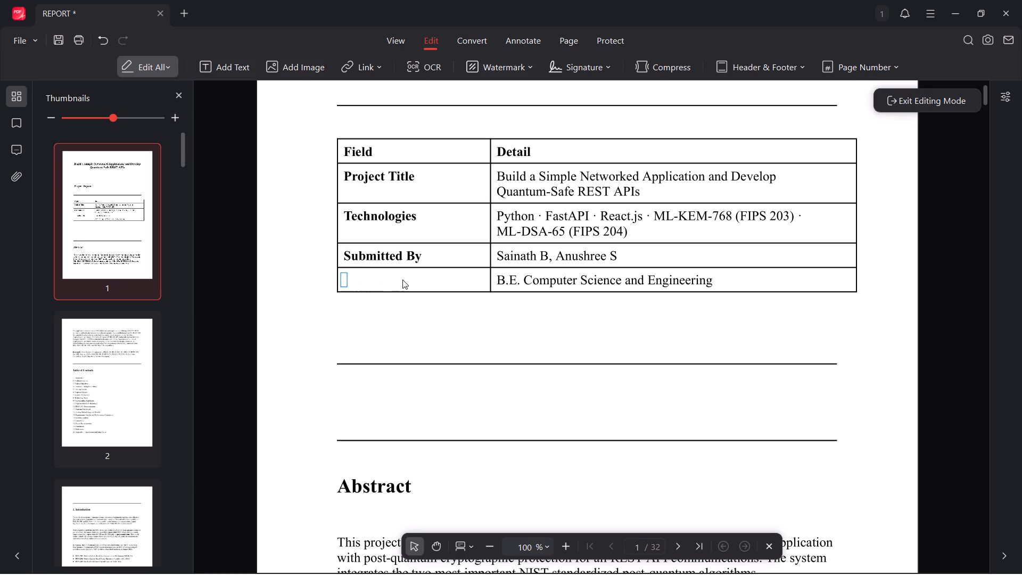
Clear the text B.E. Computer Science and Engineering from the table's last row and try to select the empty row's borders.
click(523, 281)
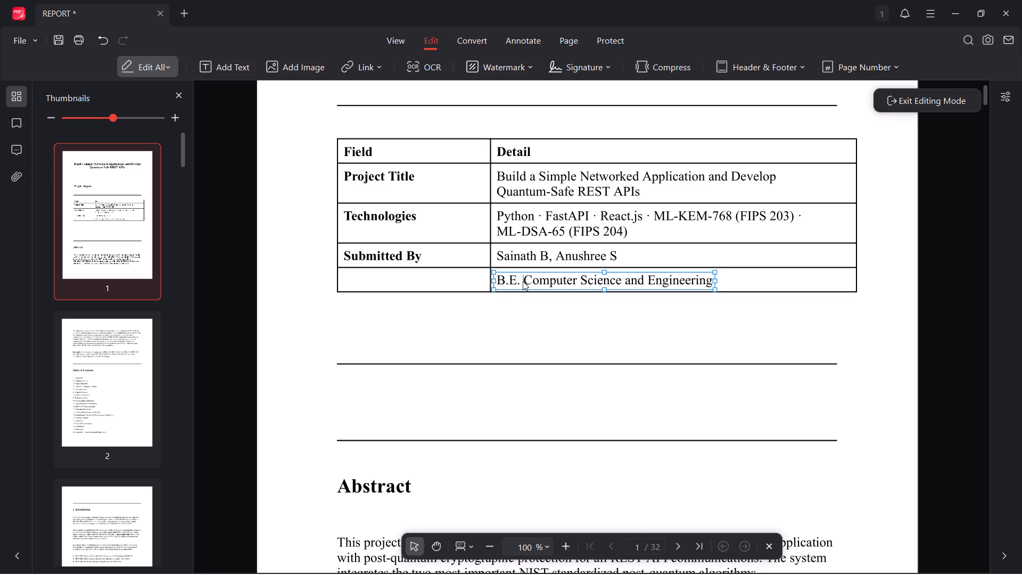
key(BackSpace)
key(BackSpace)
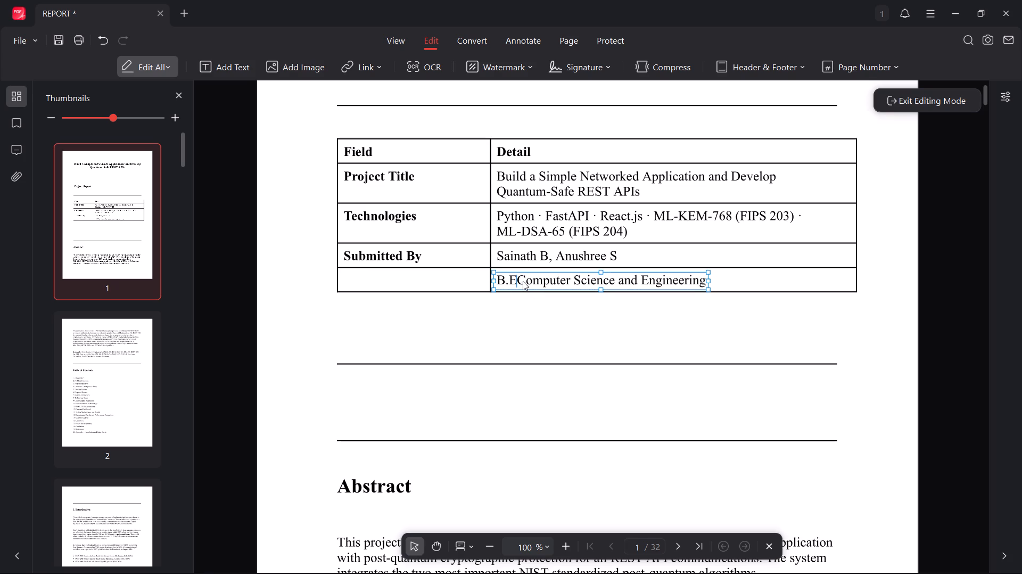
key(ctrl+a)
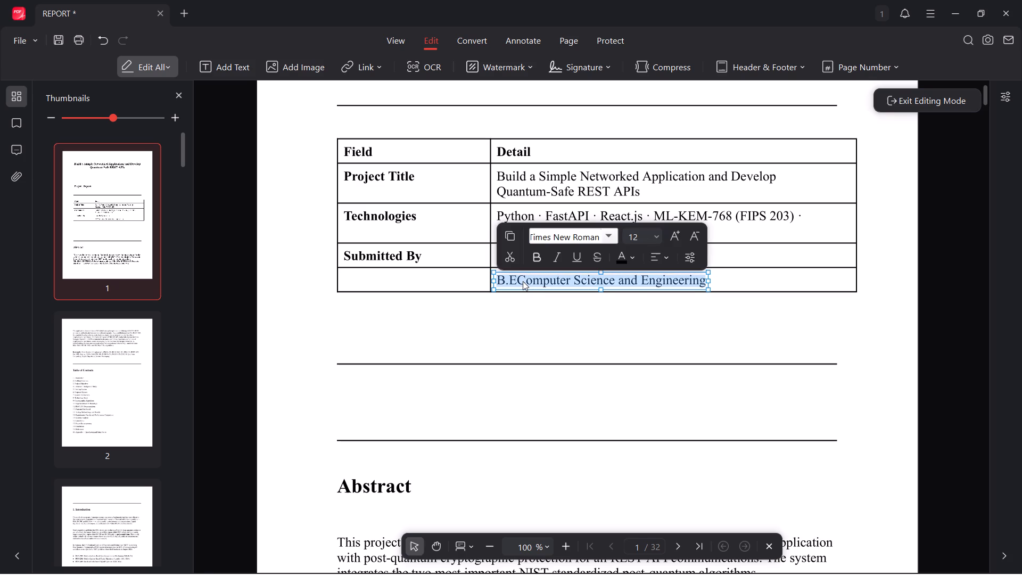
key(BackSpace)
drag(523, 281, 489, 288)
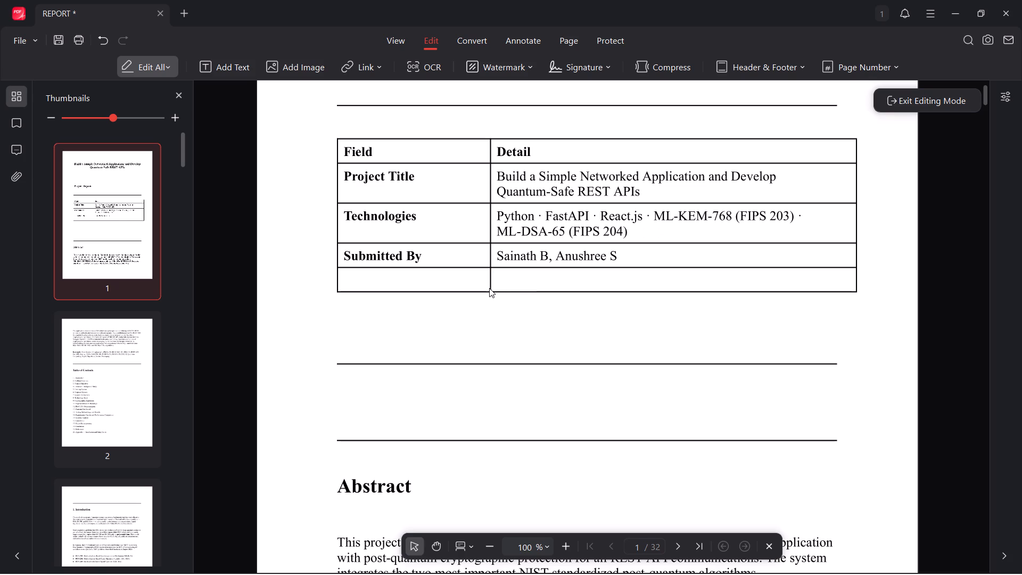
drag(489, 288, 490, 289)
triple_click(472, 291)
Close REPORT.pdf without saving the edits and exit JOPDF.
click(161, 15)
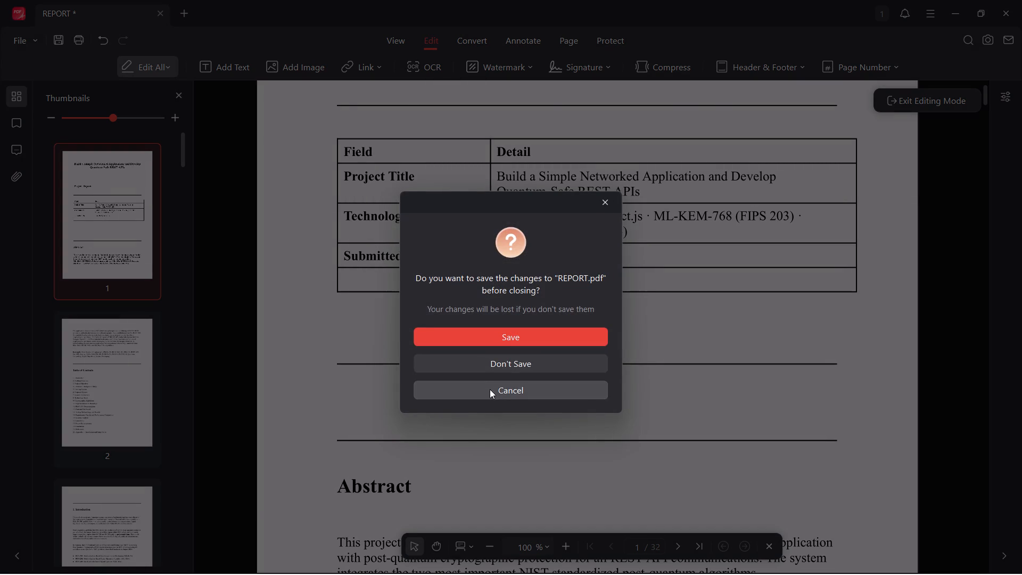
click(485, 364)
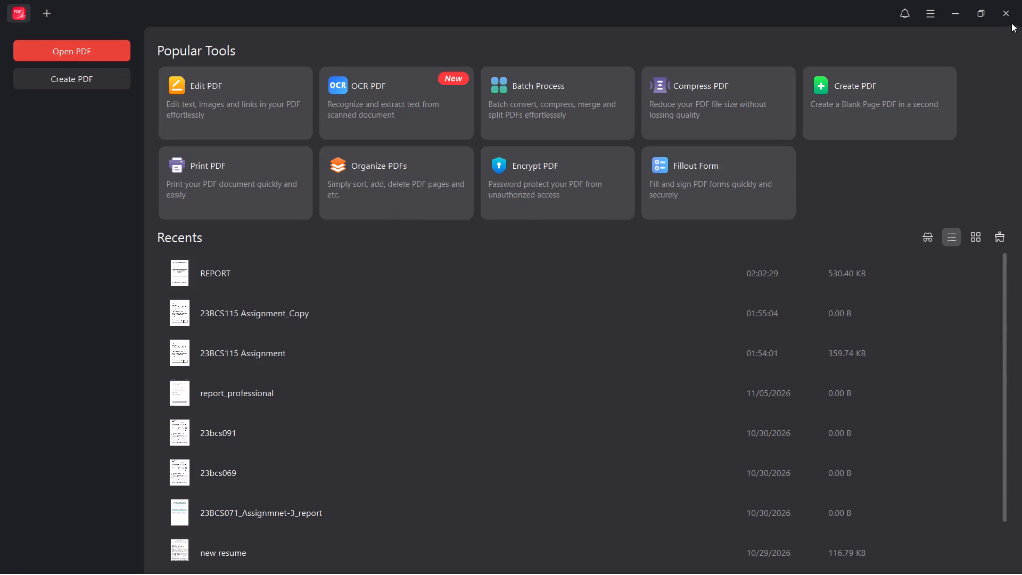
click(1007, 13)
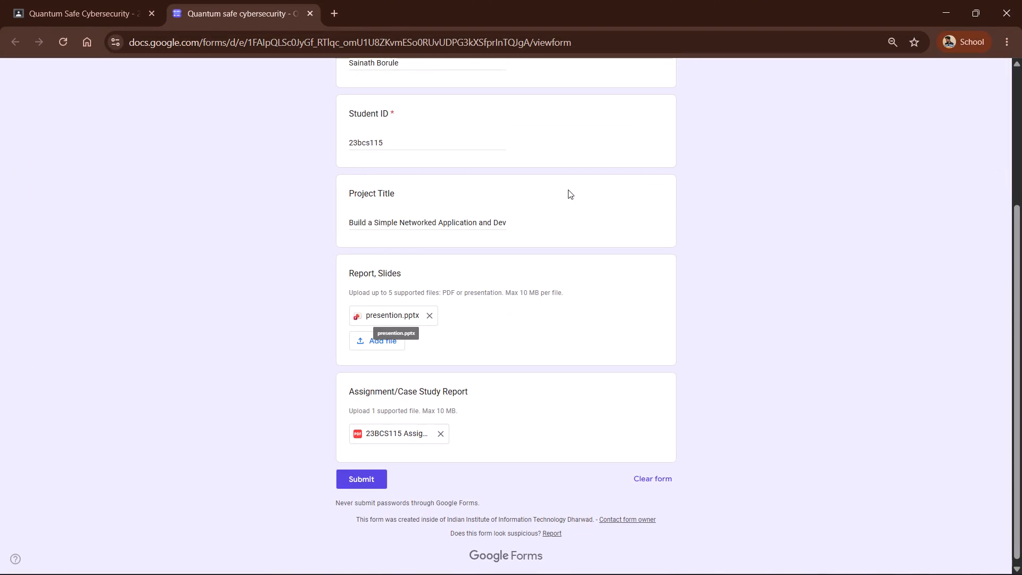
Open the document Build a Simple Networked Application and Develop Quantum-Safe REST APIs in Google Docs in a new tab.
click(334, 7)
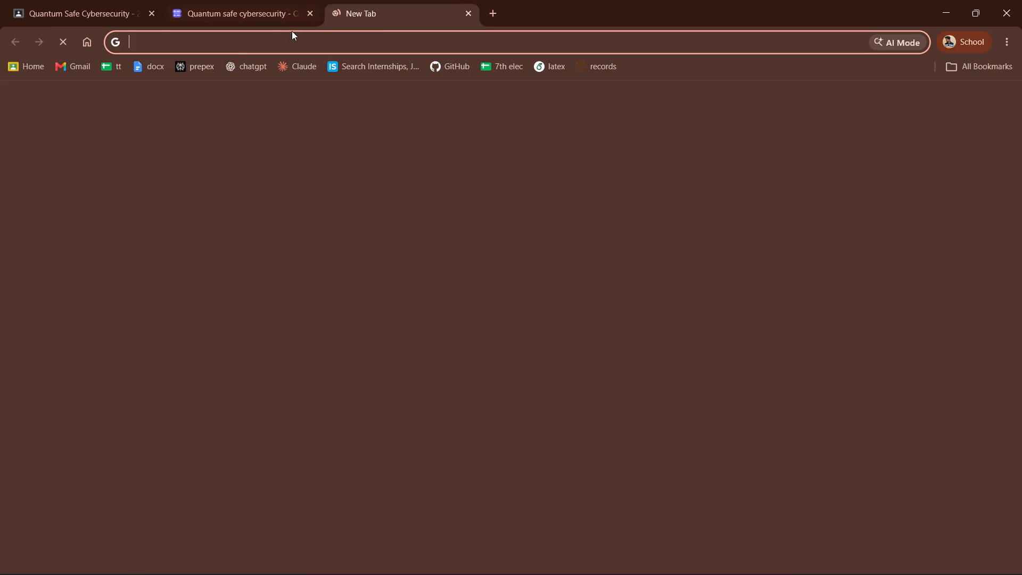
click(151, 69)
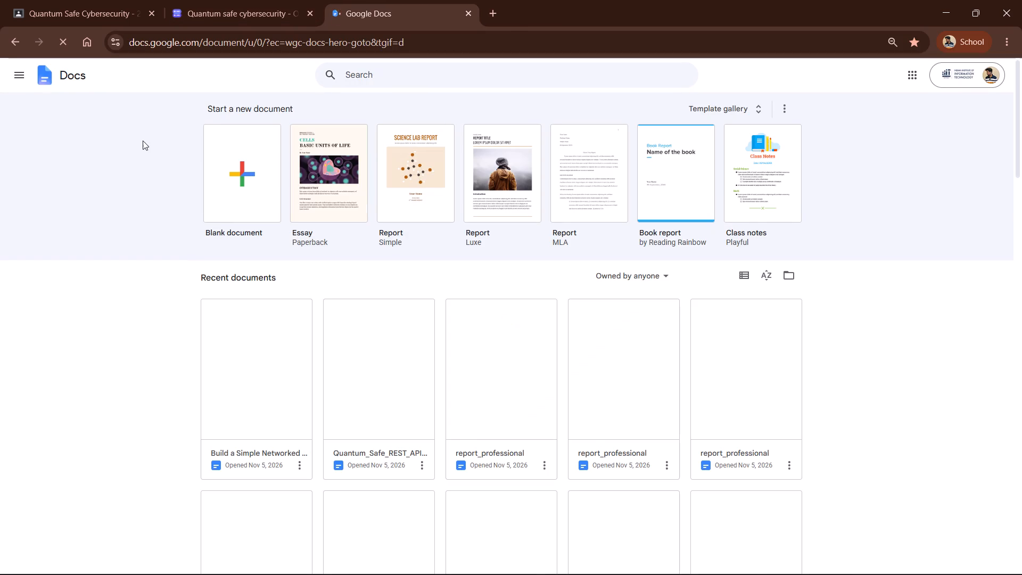
click(230, 338)
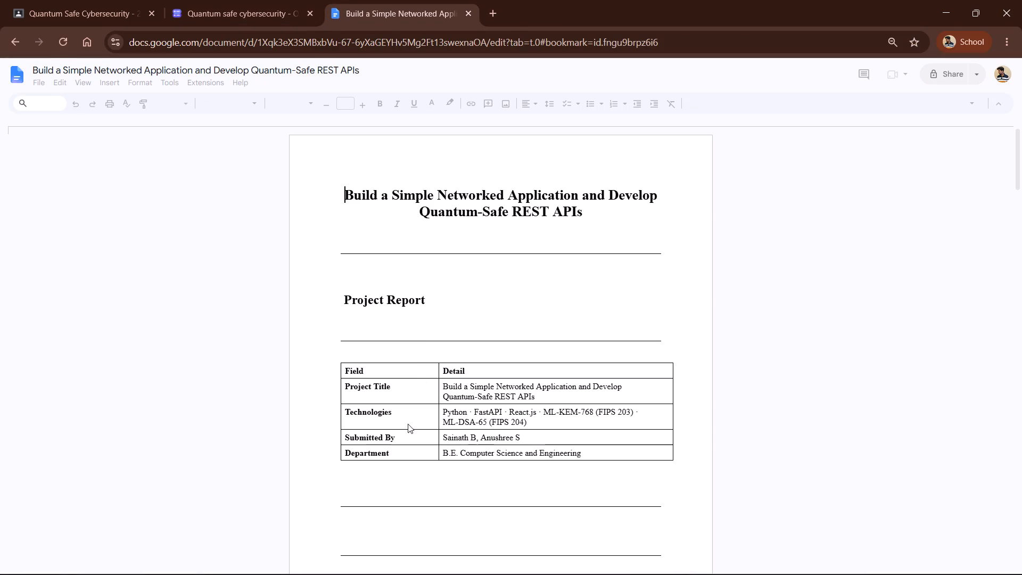
Delete the Department row from the title page details table.
right_click(407, 456)
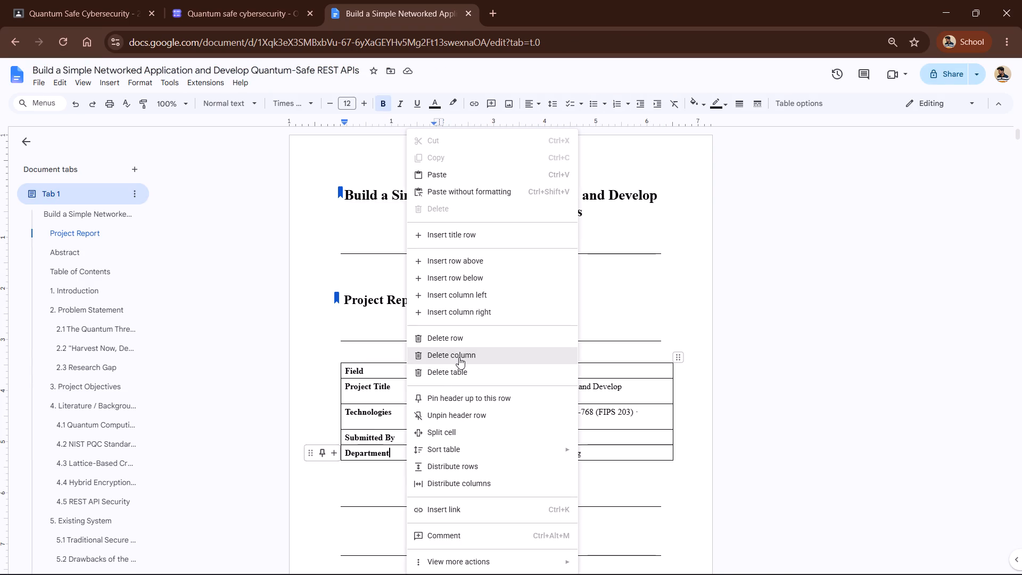
click(460, 336)
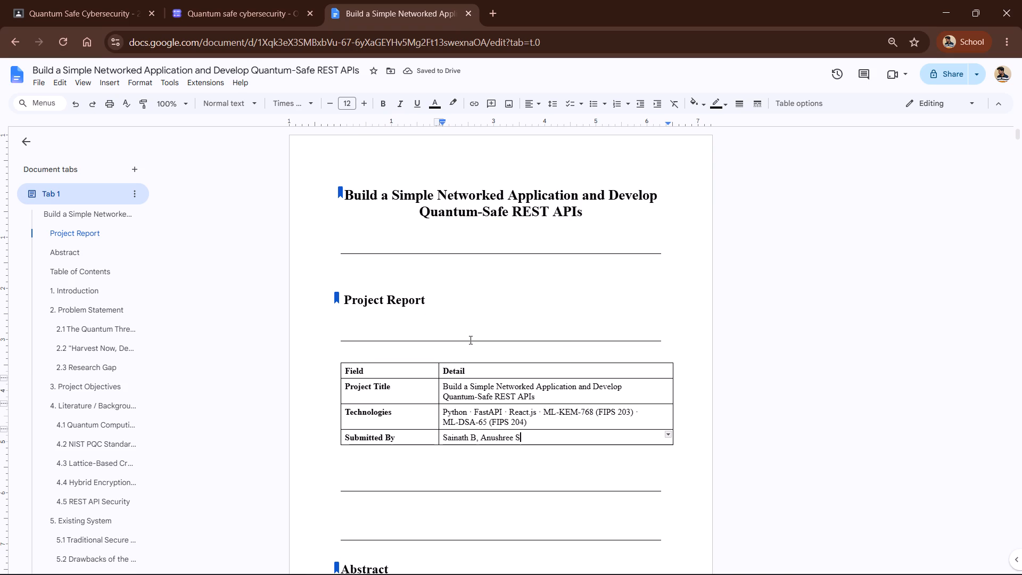
Remove the extra horizontal line and surplus blank space between the details table and the Abstract heading.
scroll(469, 340, down, 1)
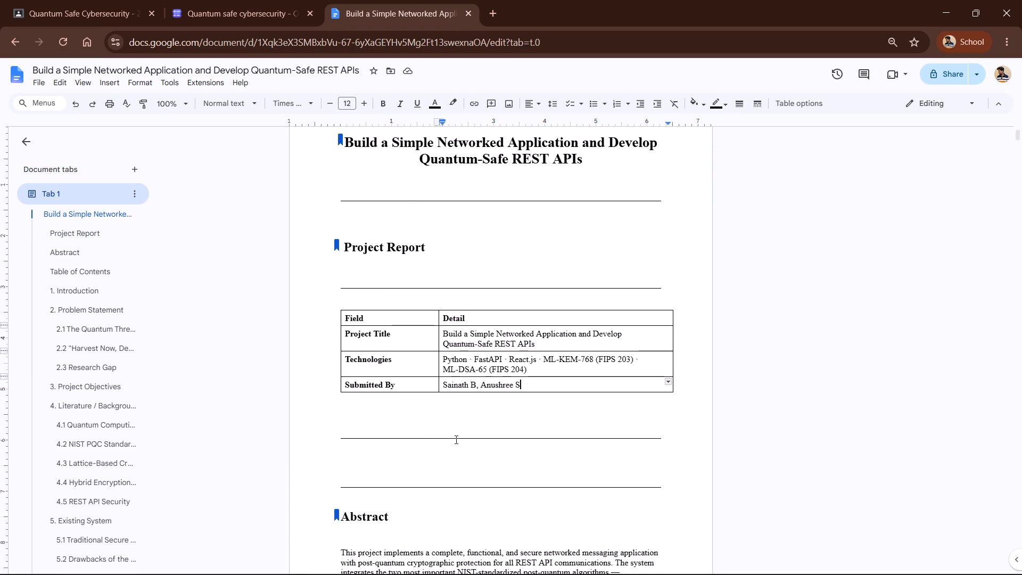
click(455, 439)
key(Right)
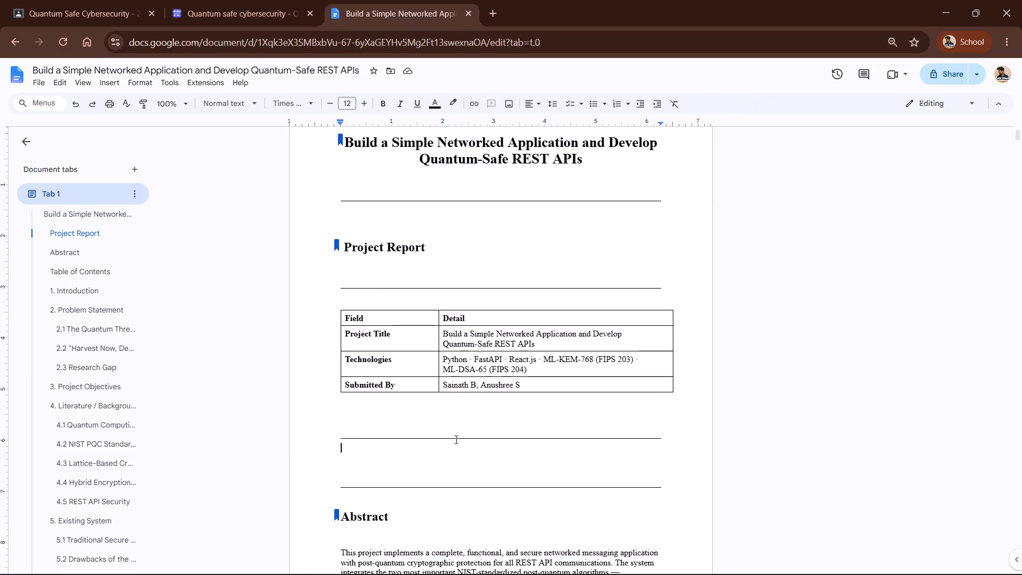
key(BackSpace)
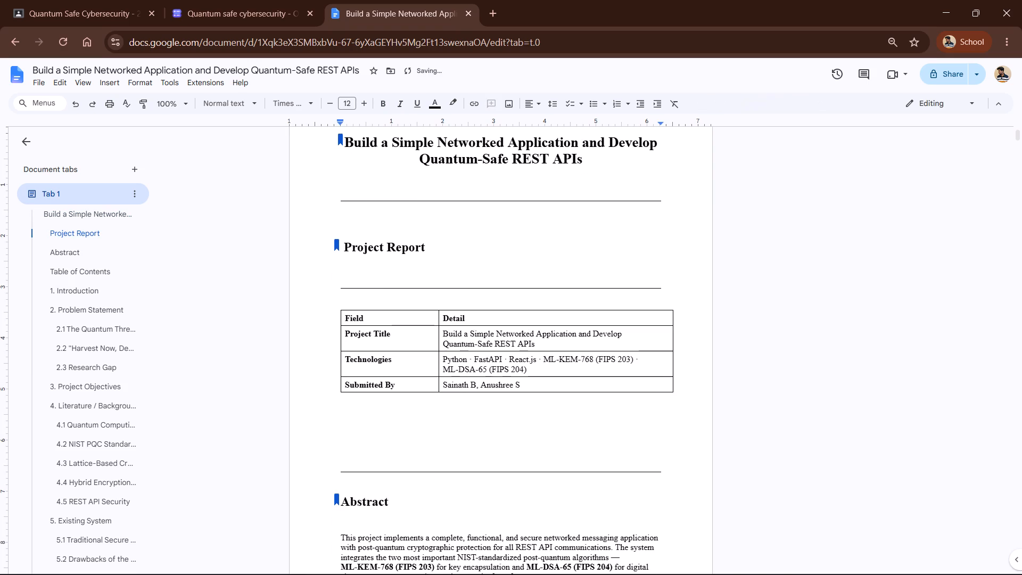
key(BackSpace)
key(BackSpace)
key(BackSpace)
key(BackSpace)
key(BackSpace)
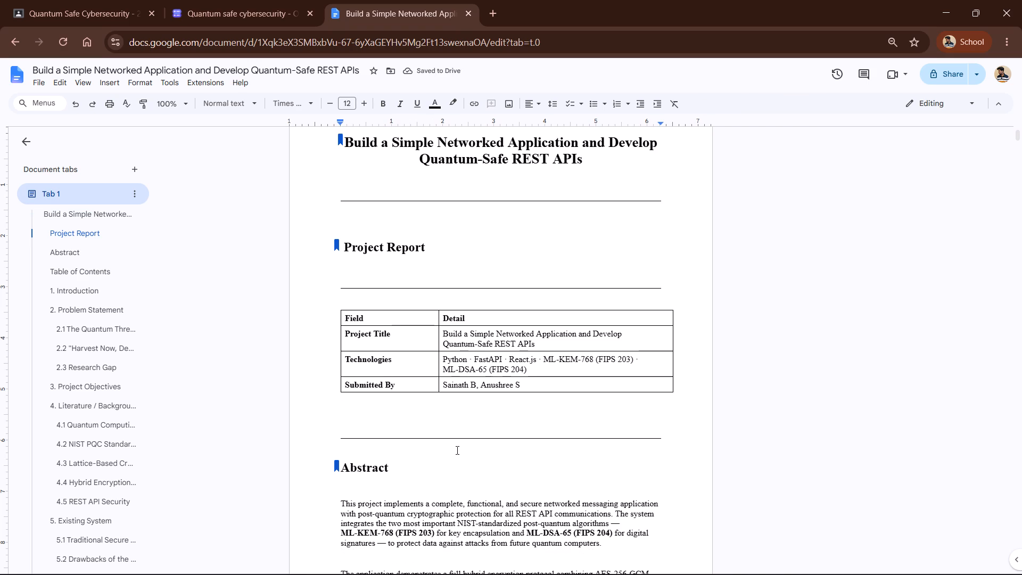
key(BackSpace)
key(BackSpace)
Insert blank lines above the Abstract heading to push it down toward the second page.
key(Down)
key(Down)
key(Down)
key(Return)
key(Return)
key(Return)
key(Return)
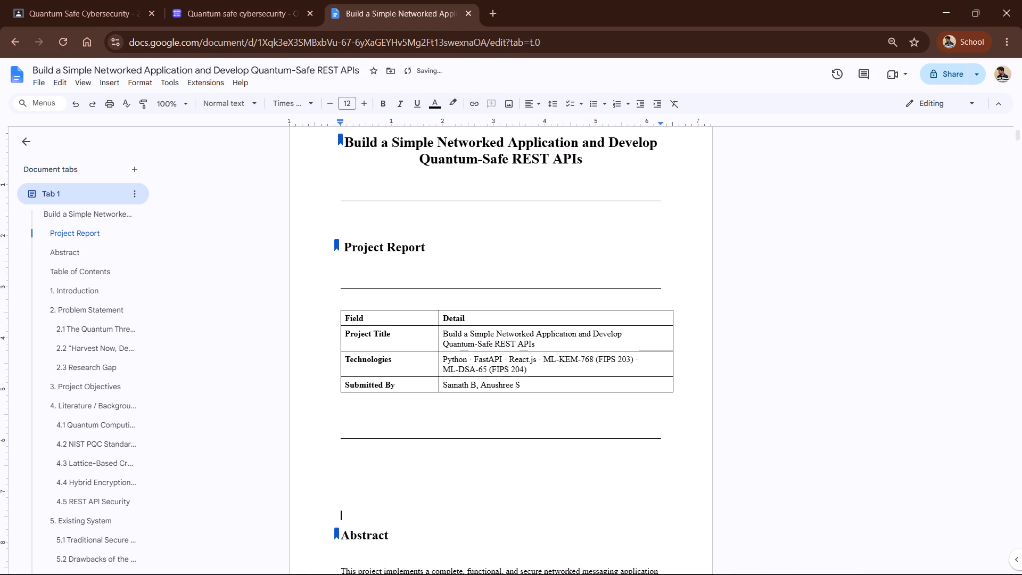
key(Return)
scroll(456, 450, down, 3)
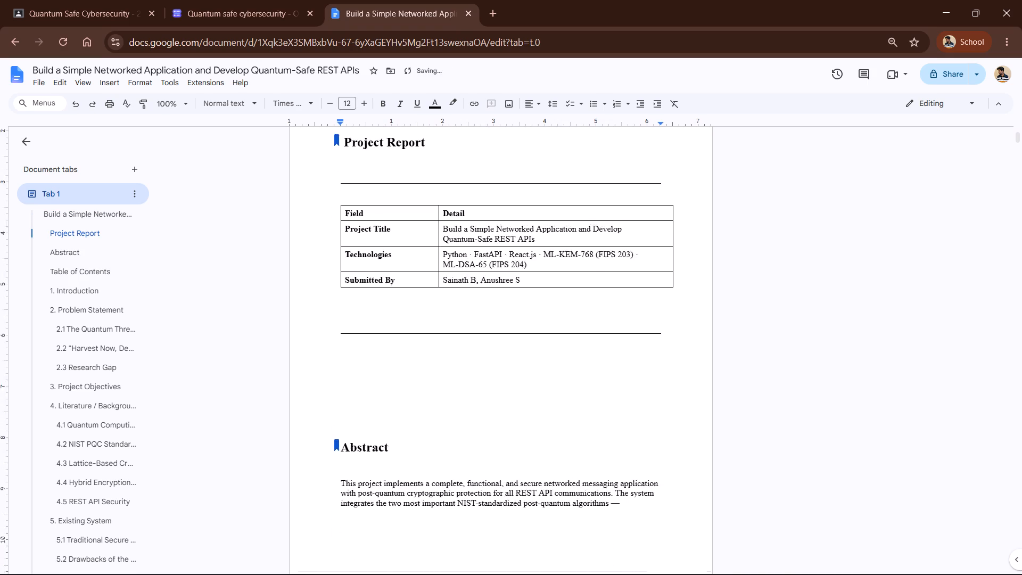
scroll(456, 450, down, 2)
key(Return)
key(Return)
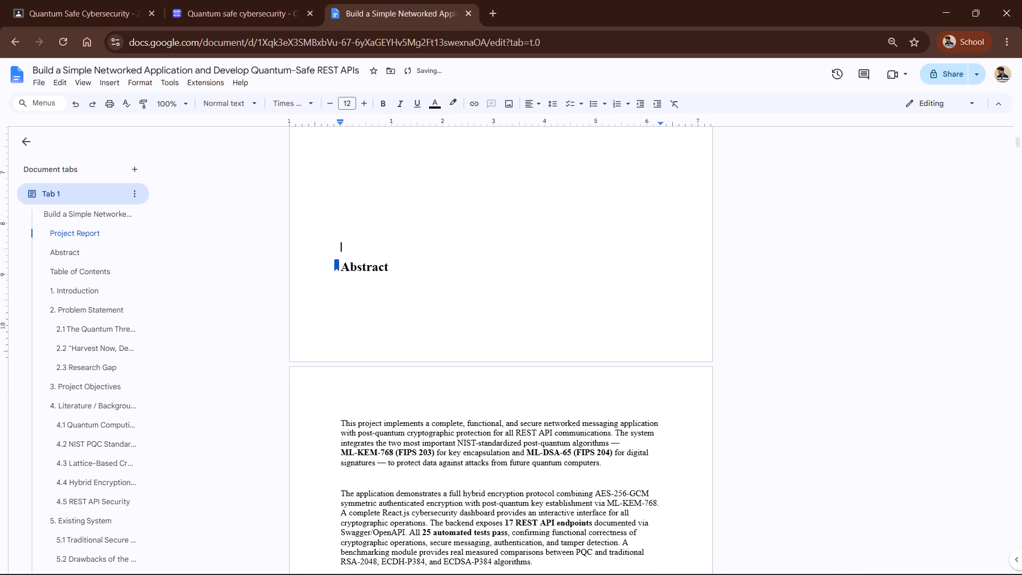
key(Return)
key(Return)
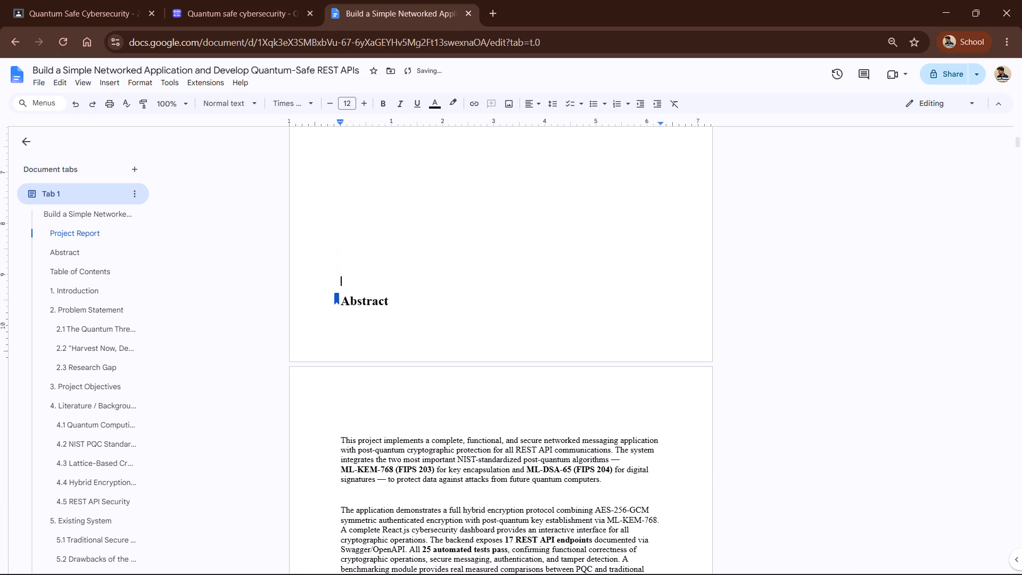
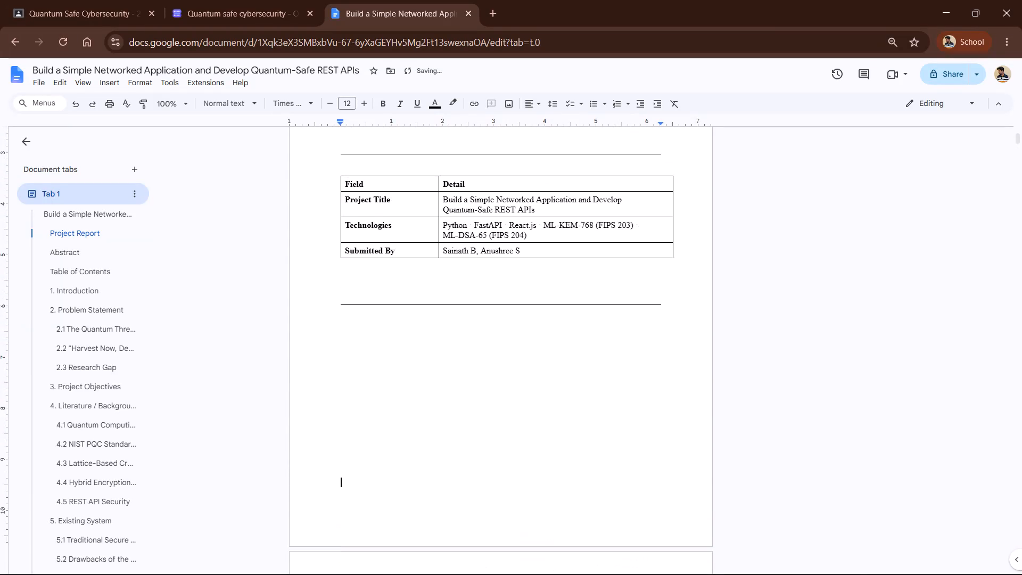
Remove the horizontal line below the details table and put a blank line in its place.
scroll(456, 450, up, 1)
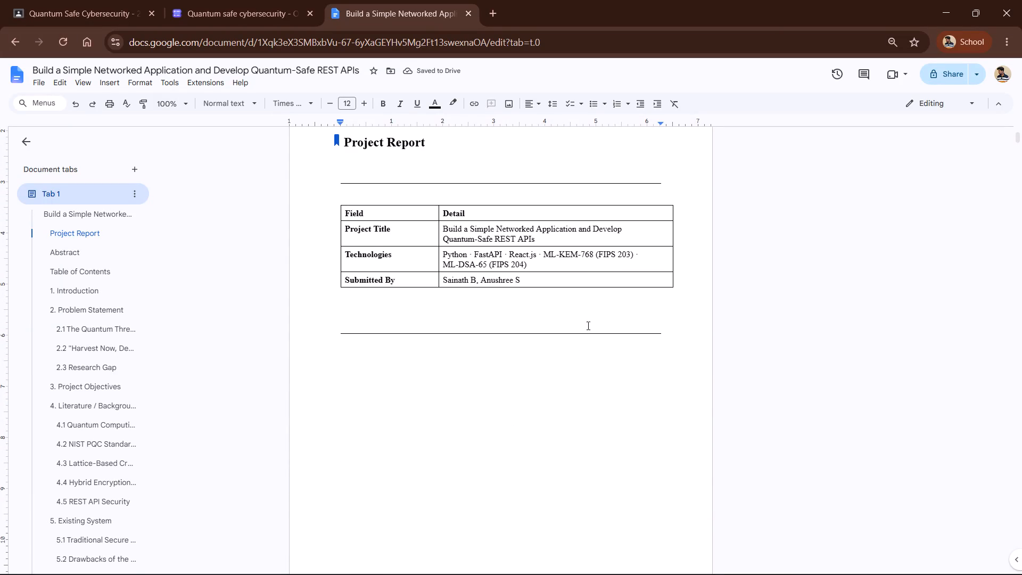
click(586, 333)
key(Down)
text(\\)
key(BackSpace)
key(BackSpace)
key(BackSpace)
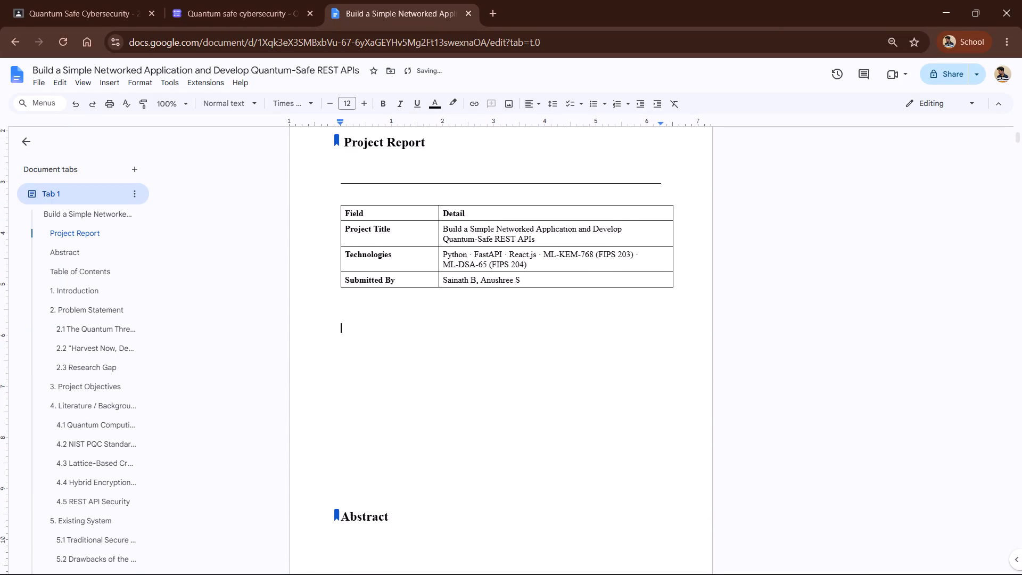
key(Return)
Remove the horizontal lines beneath the document title and beneath the Project Report heading.
scroll(596, 333, up, 3)
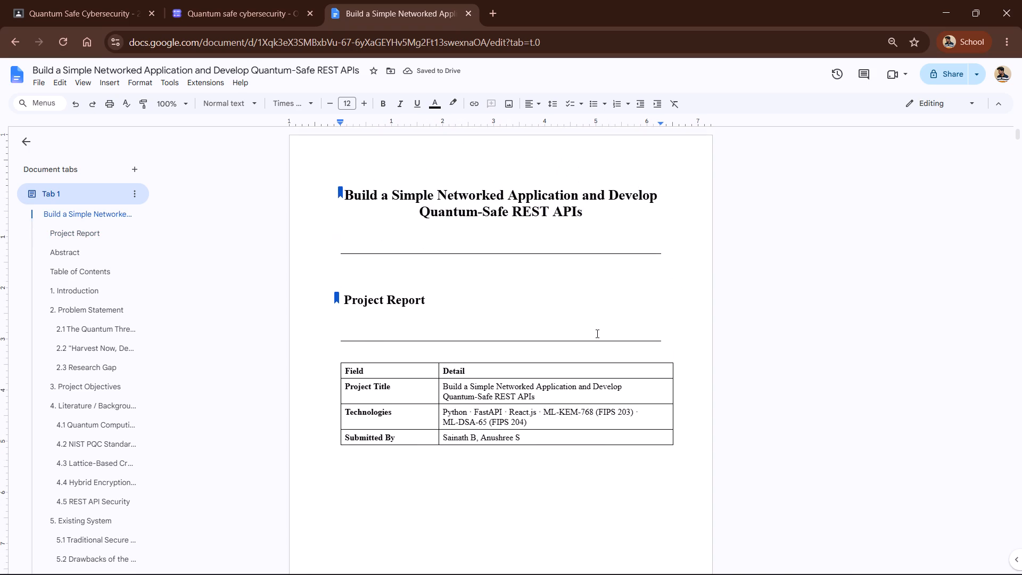
scroll(596, 333, up, 1)
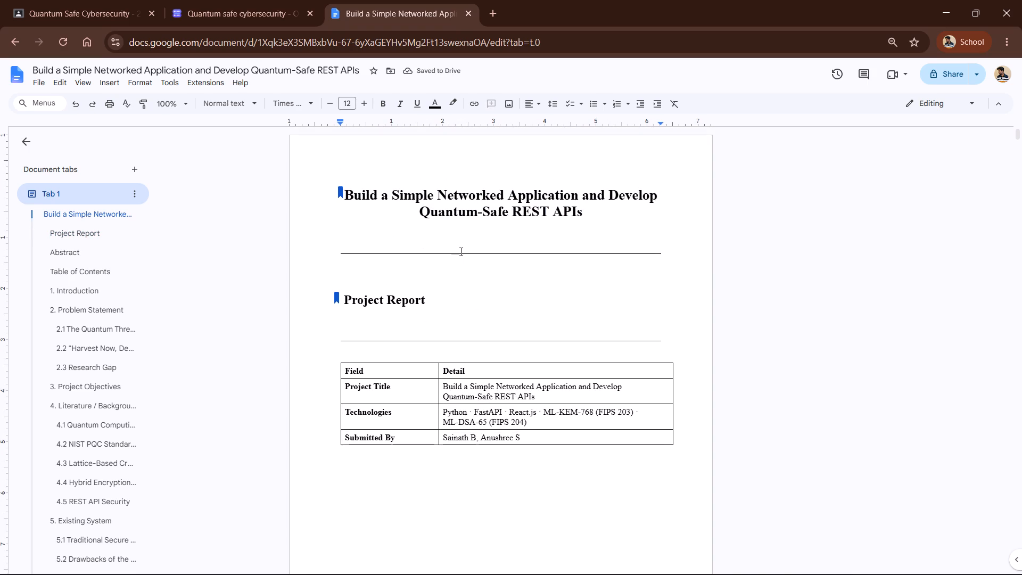
click(461, 253)
key(Down)
key(BackSpace)
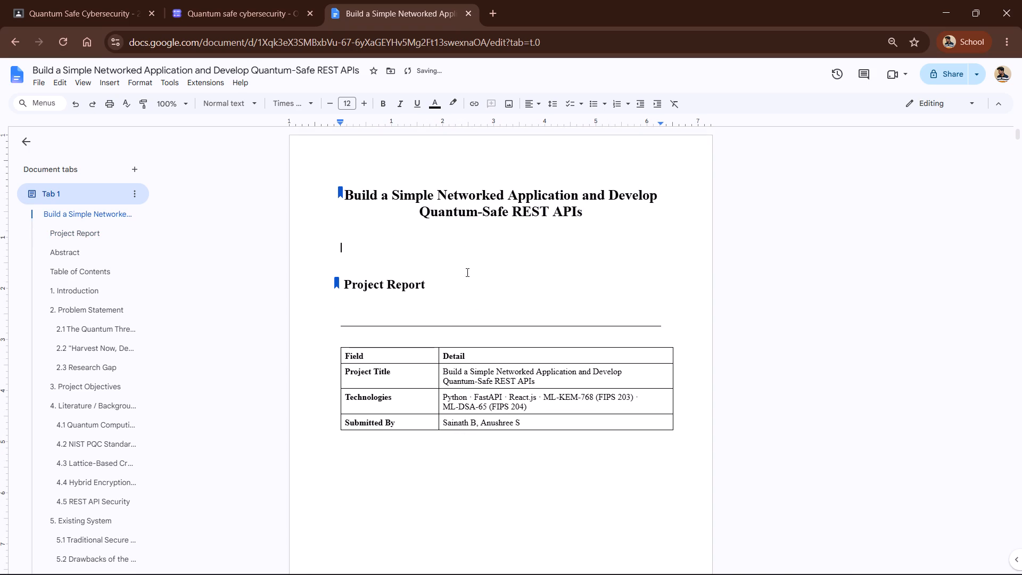
click(447, 331)
key(BackSpace)
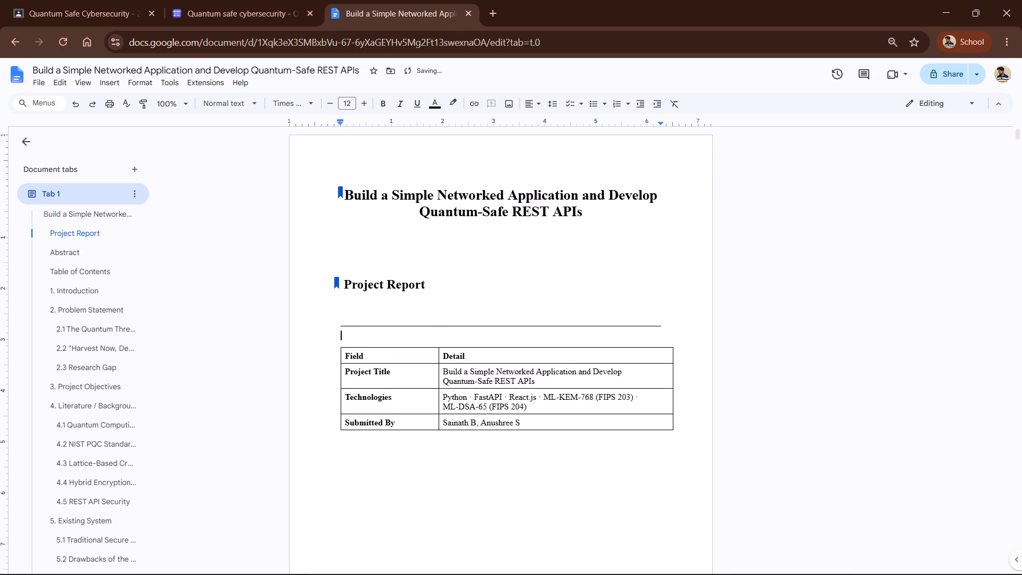
key(BackSpace)
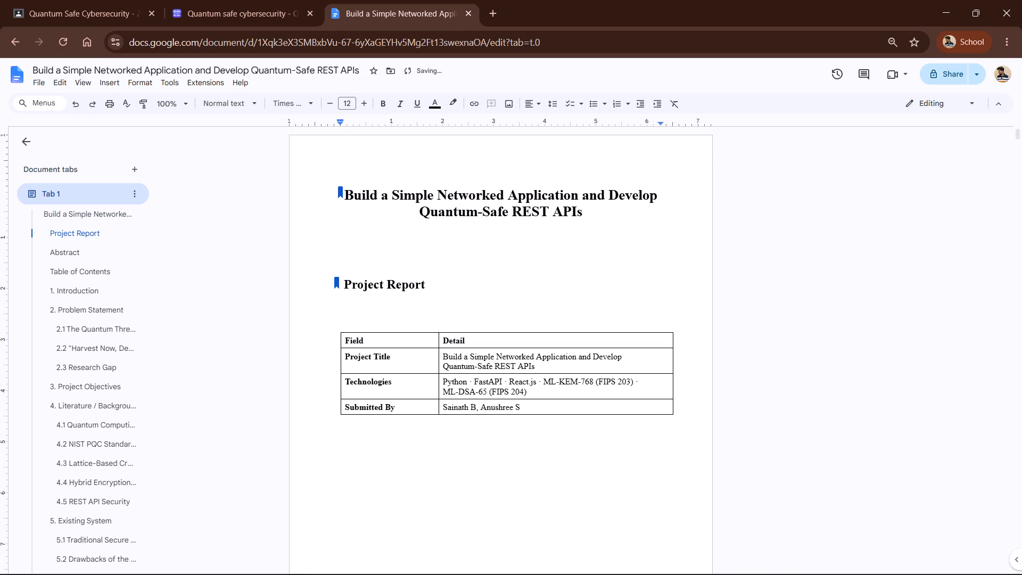
key(Up)
key(Up)
key(Down)
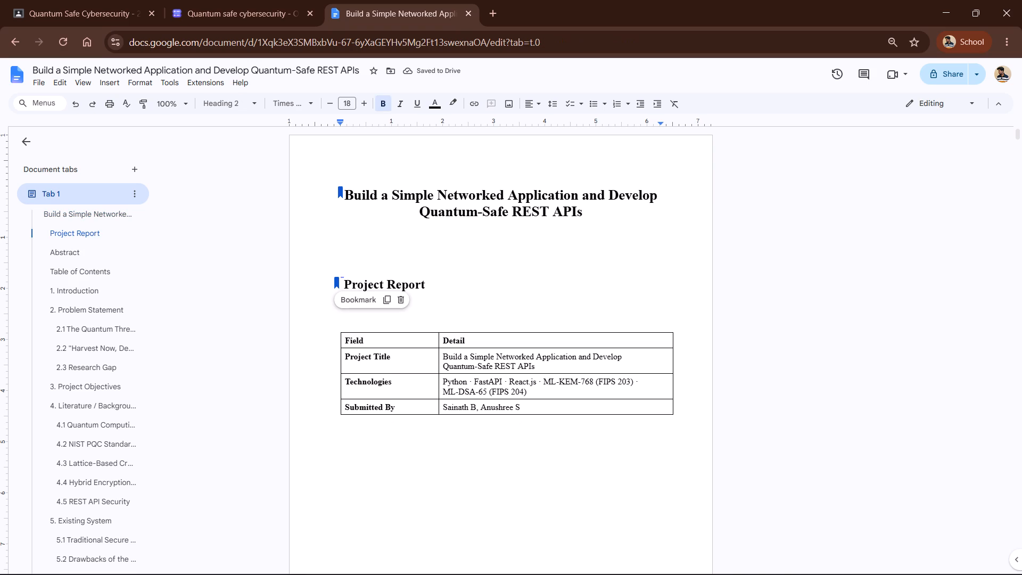
Insert a blank line above the Abstract heading to push it onto the second page.
scroll(447, 331, down, 3)
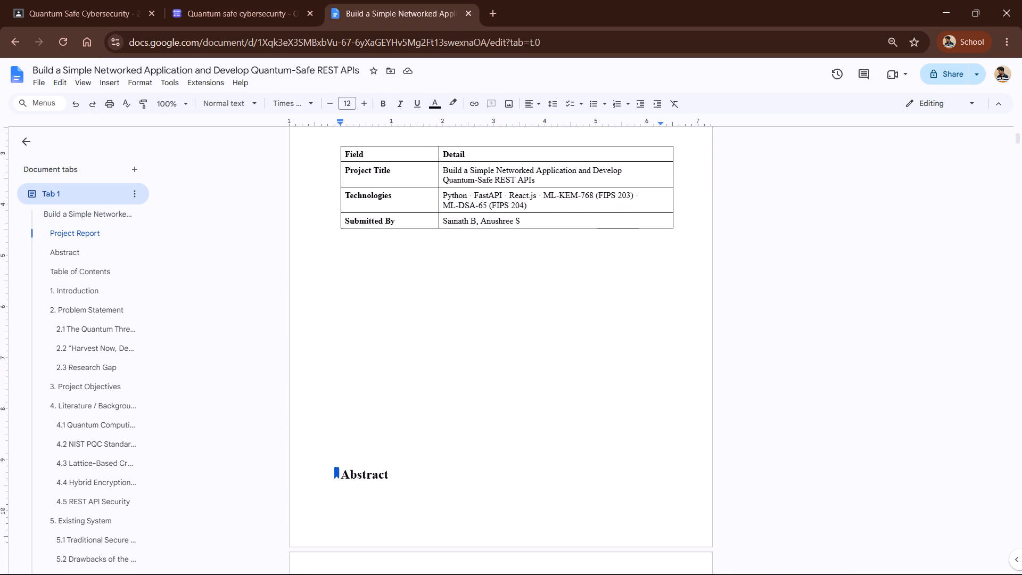
scroll(447, 331, down, 1)
click(442, 414)
key(Return)
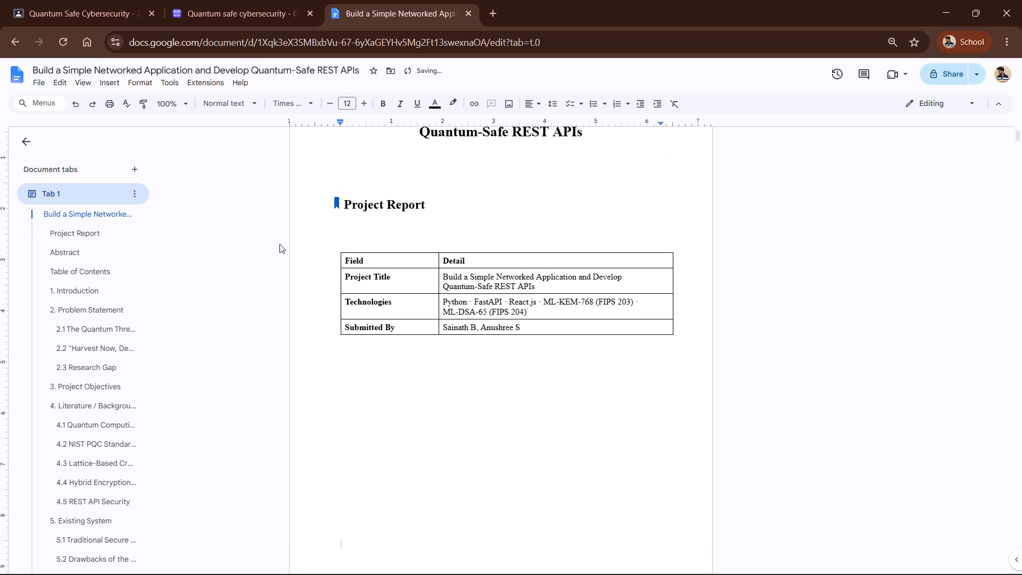
Insert twelve blank lines between the Project Report heading and the details table to move the table toward the bottom of the title page.
scroll(279, 244, up, 2)
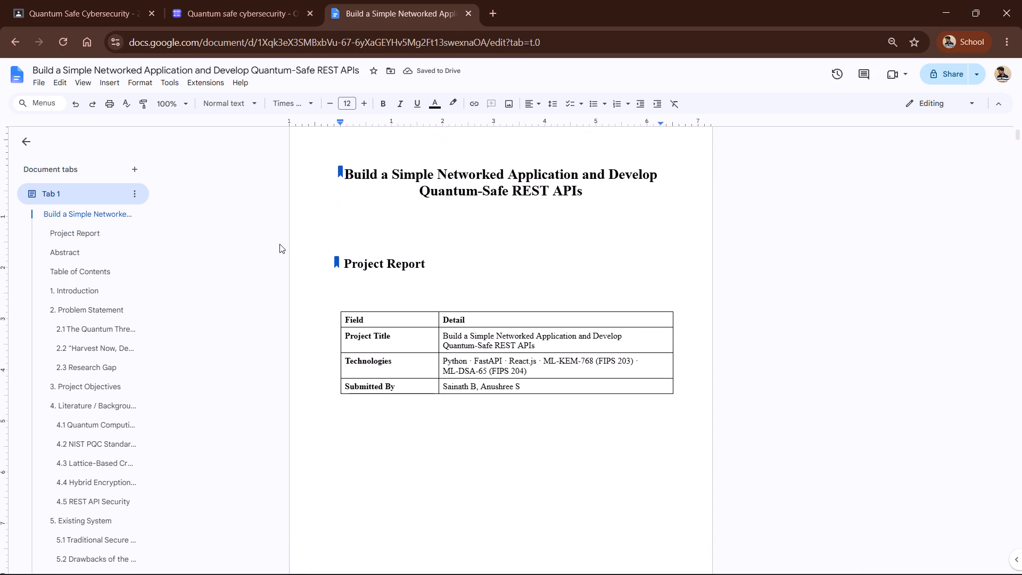
key(ctrl+minus)
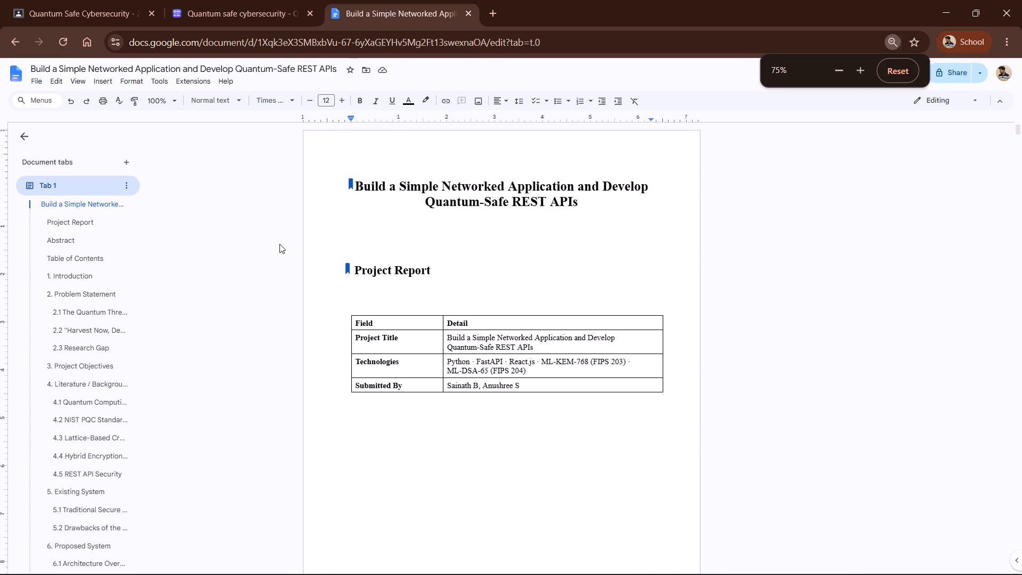
key(ctrl+minus)
key(ctrl+minus)
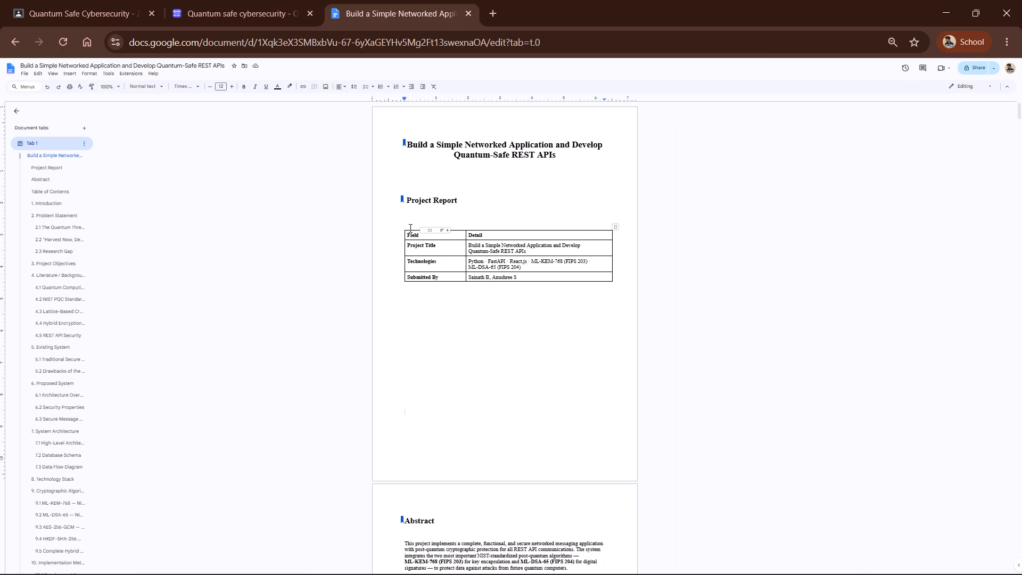
click(410, 212)
key(Return)
key(Return)
key(Return)
key(Return)
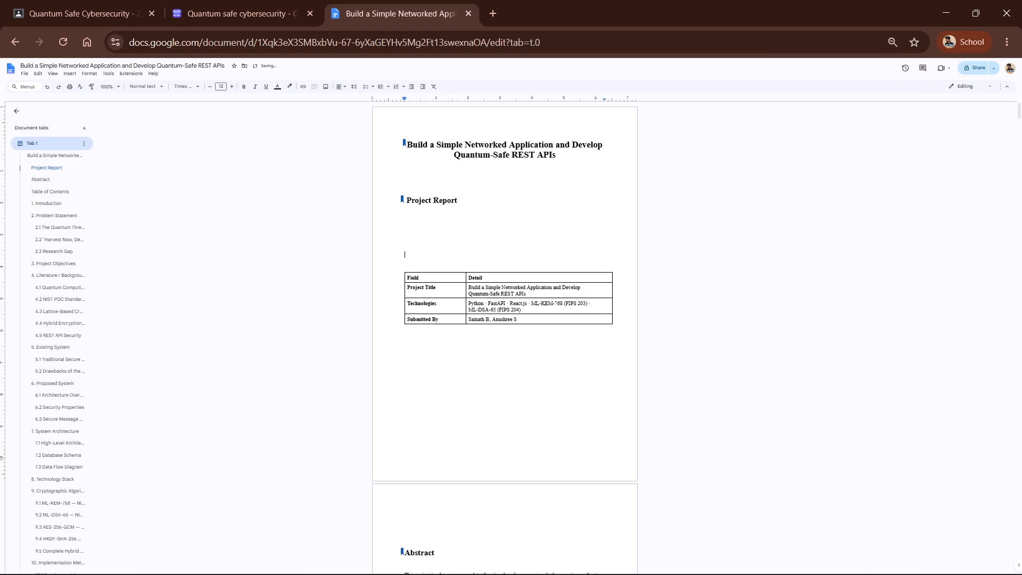
key(Return)
key(Return)
key(Return)
key(Return)
key(Return)
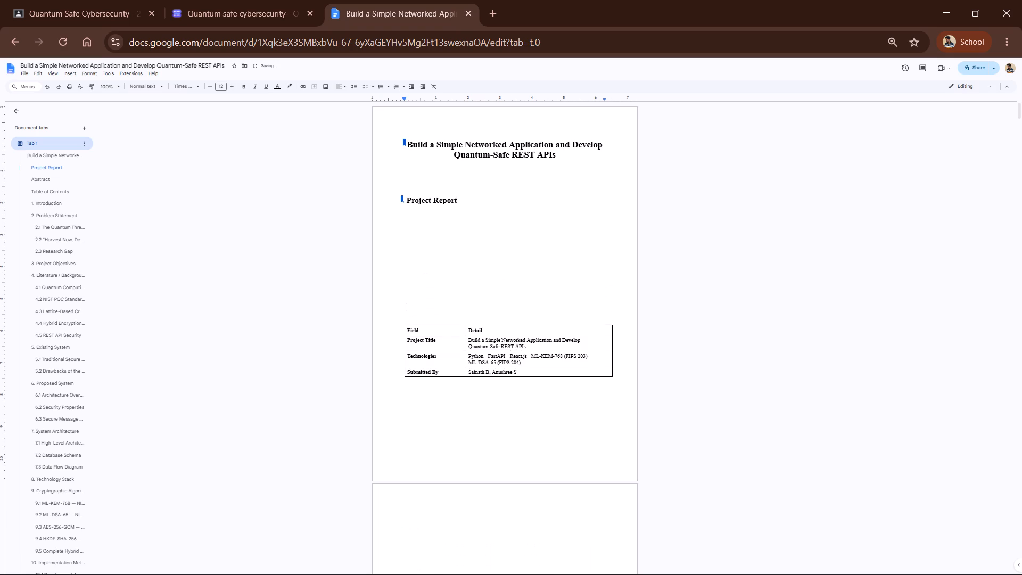
key(Return)
key(Return)
key(Return)
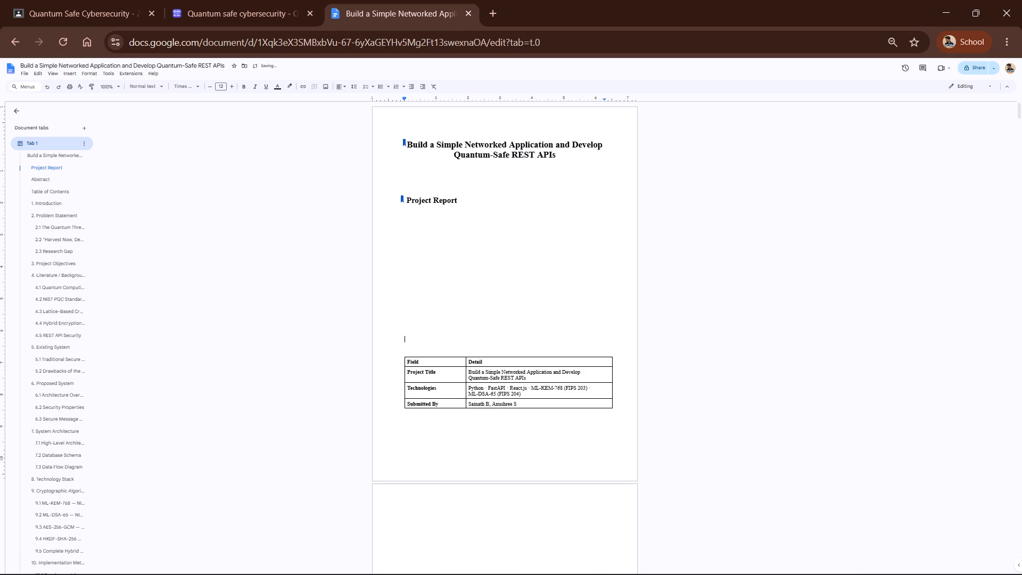
Remove the surplus blank lines above the Abstract heading so it starts near the top of the second page.
scroll(410, 212, down, 4)
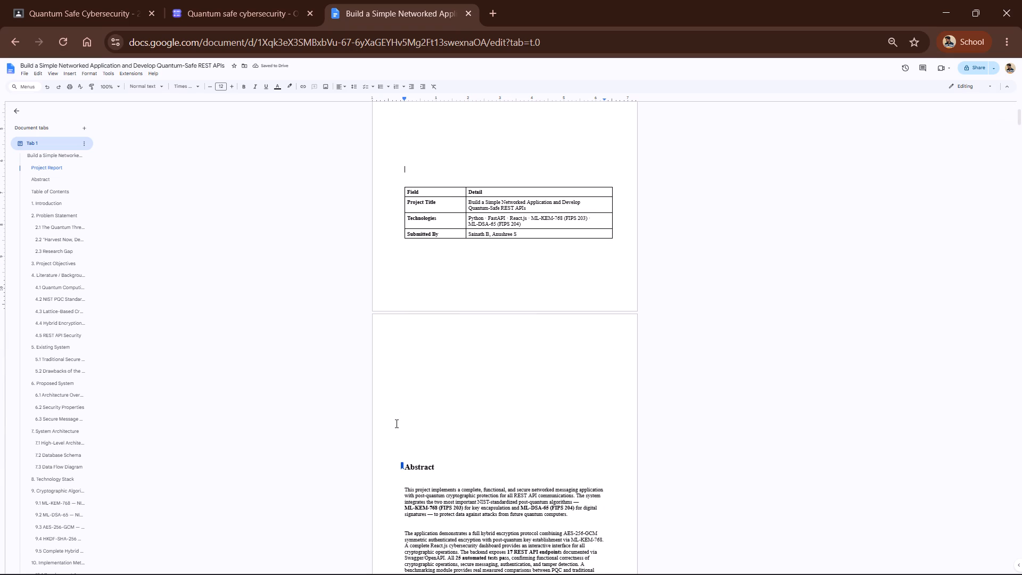
click(400, 463)
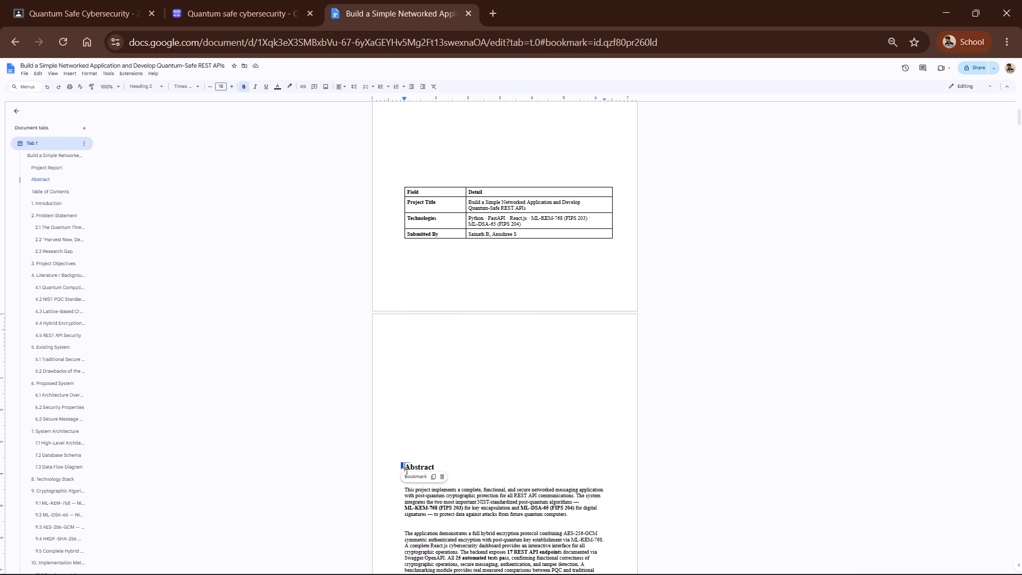
key(BackSpace)
key(BackSpace)
key(BackSpace)
key(BackSpace)
key(BackSpace)
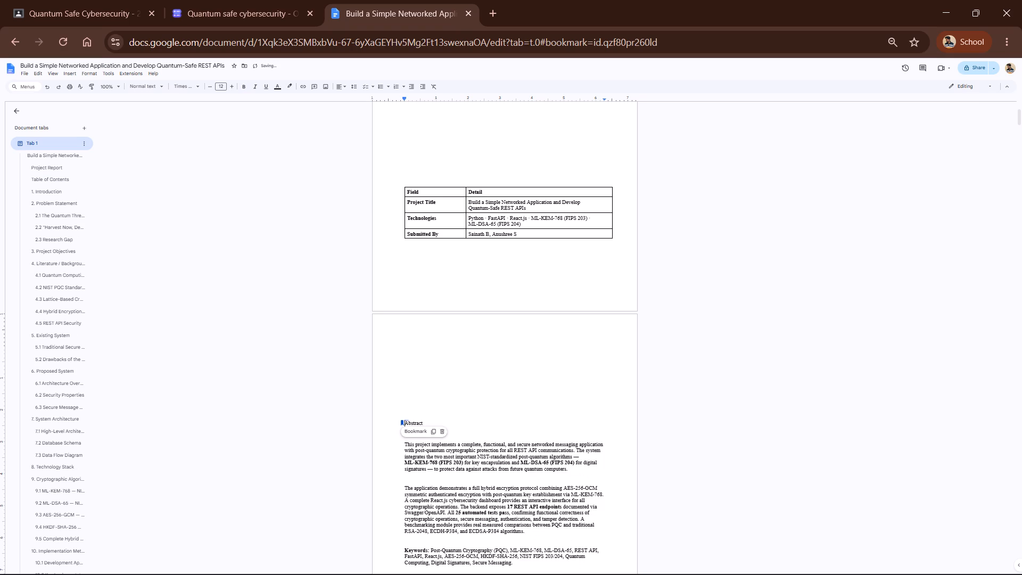
key(BackSpace)
key(BackSpace)
key(BackSpace)
key(BackSpace)
key(BackSpace)
key(BackSpace)
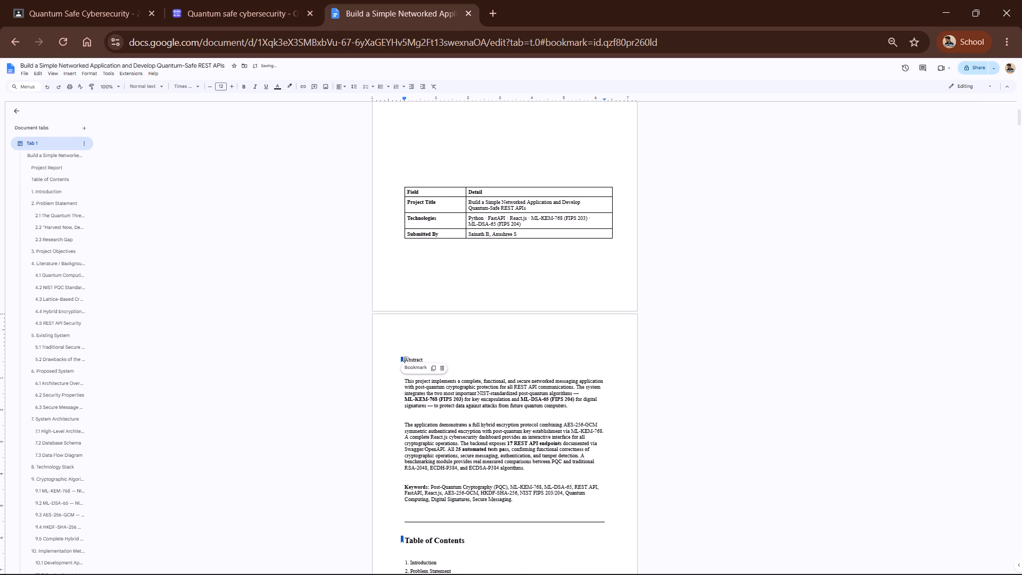
key(BackSpace)
key(BackSpace)
key(Return)
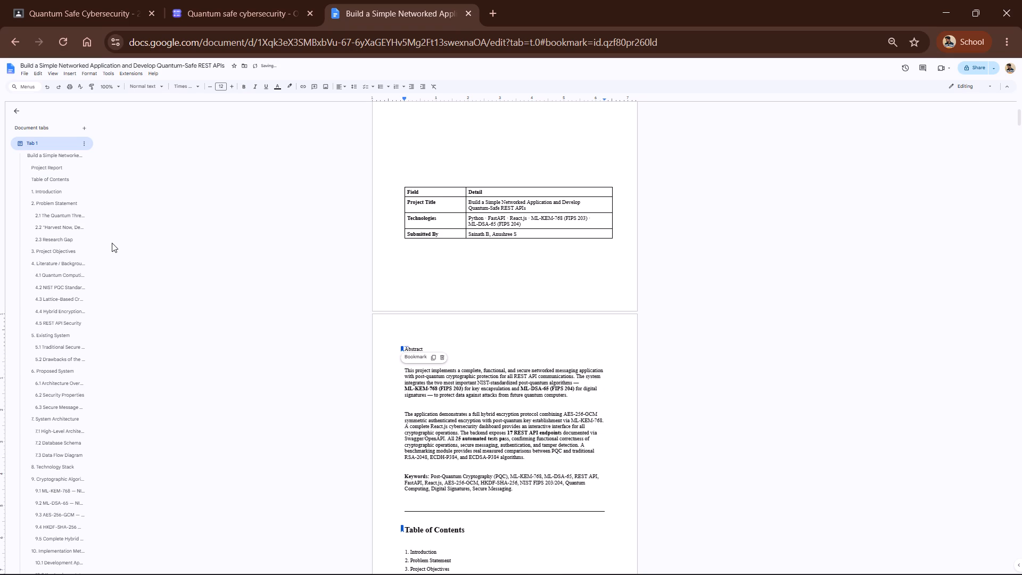
Remove the blank lines between the document title and the Project Report heading.
key(ctrl+plus)
key(ctrl+plus)
key(ctrl+plus)
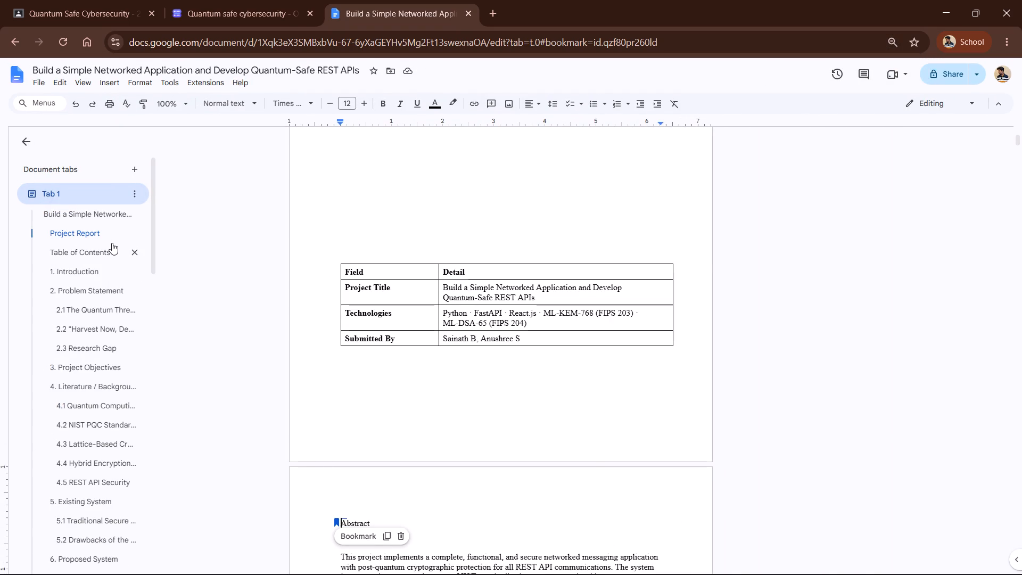
scroll(290, 292, up, 1)
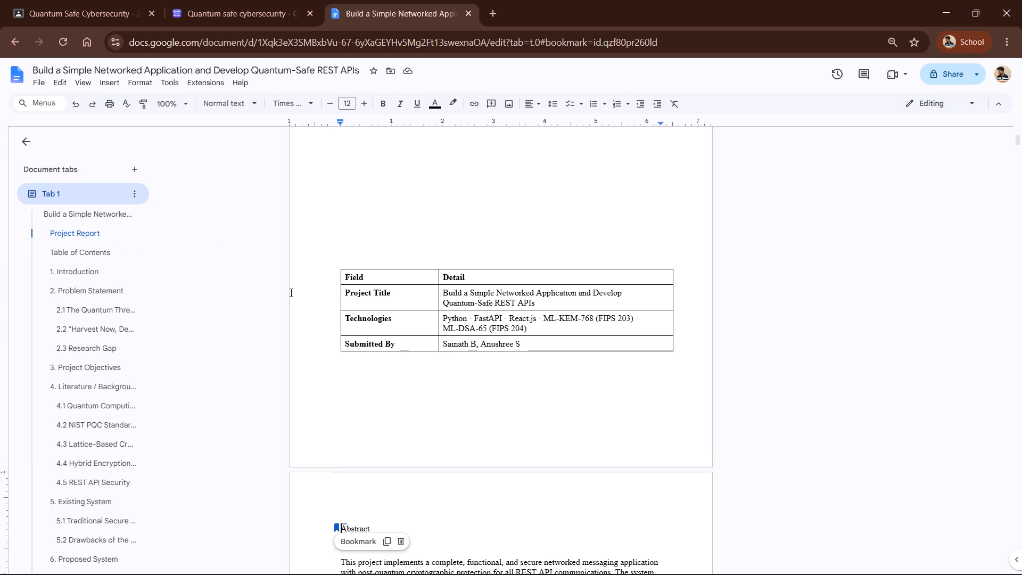
scroll(290, 292, up, 5)
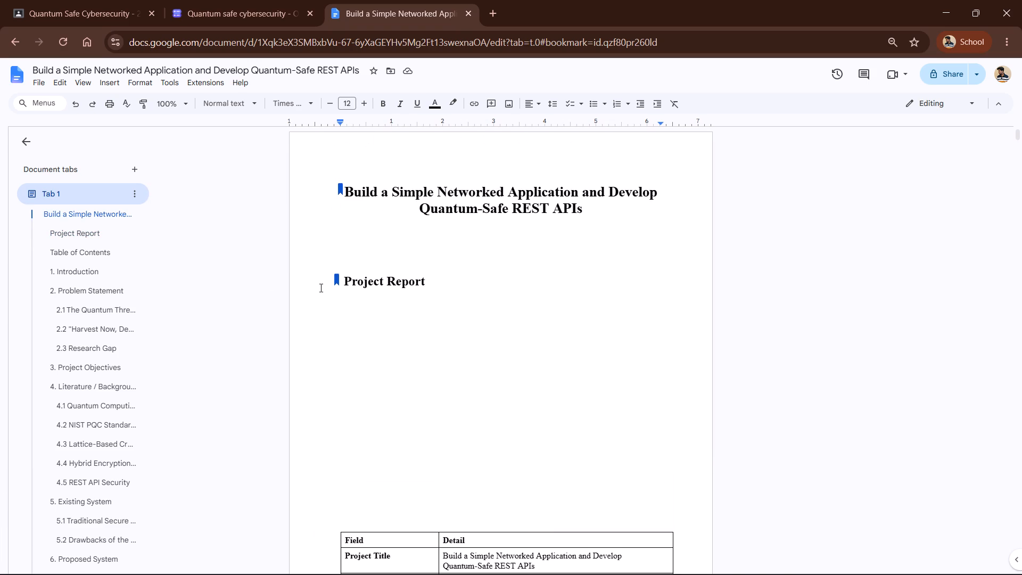
click(339, 280)
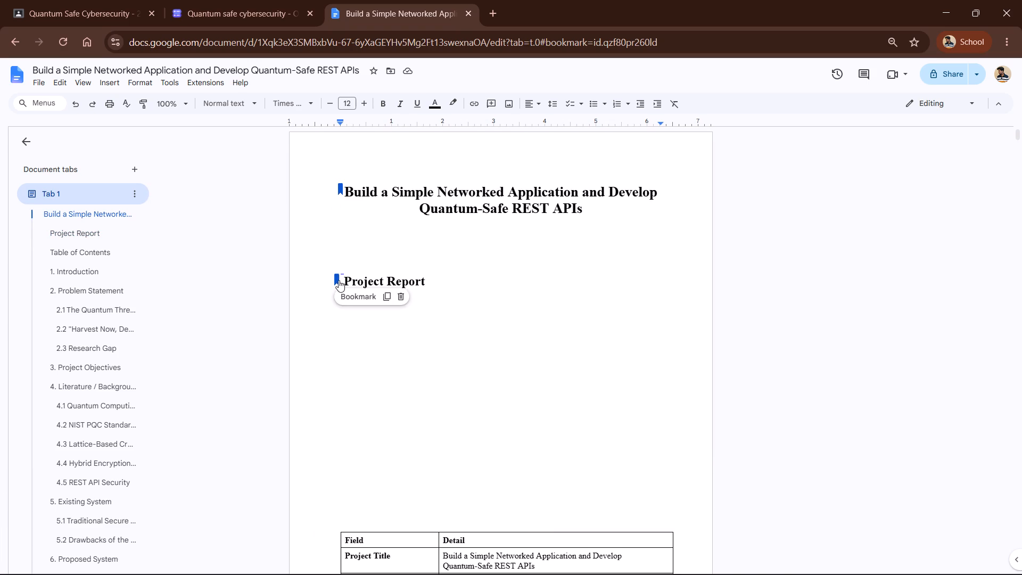
click(341, 280)
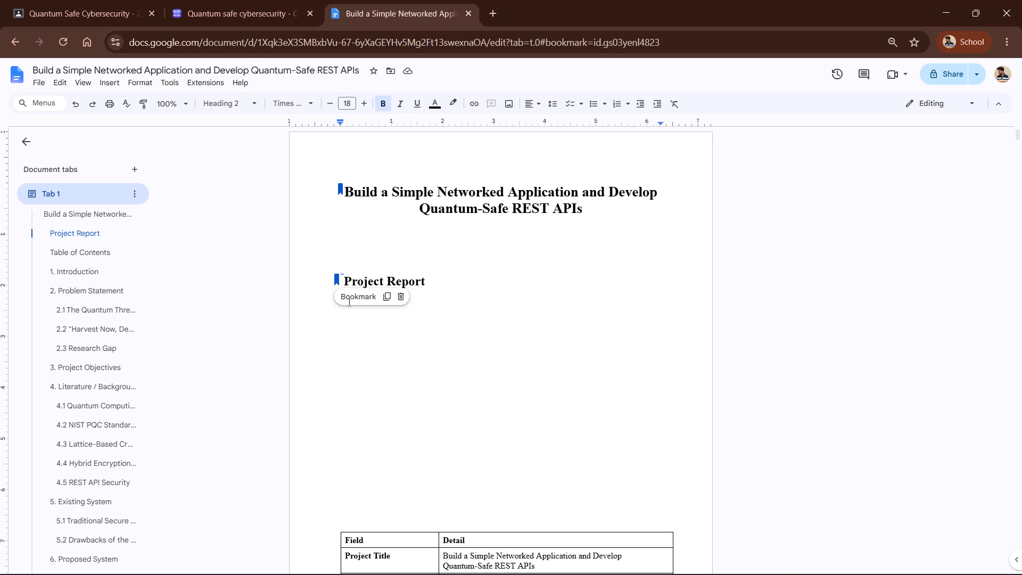
key(BackSpace)
key(BackSpace)
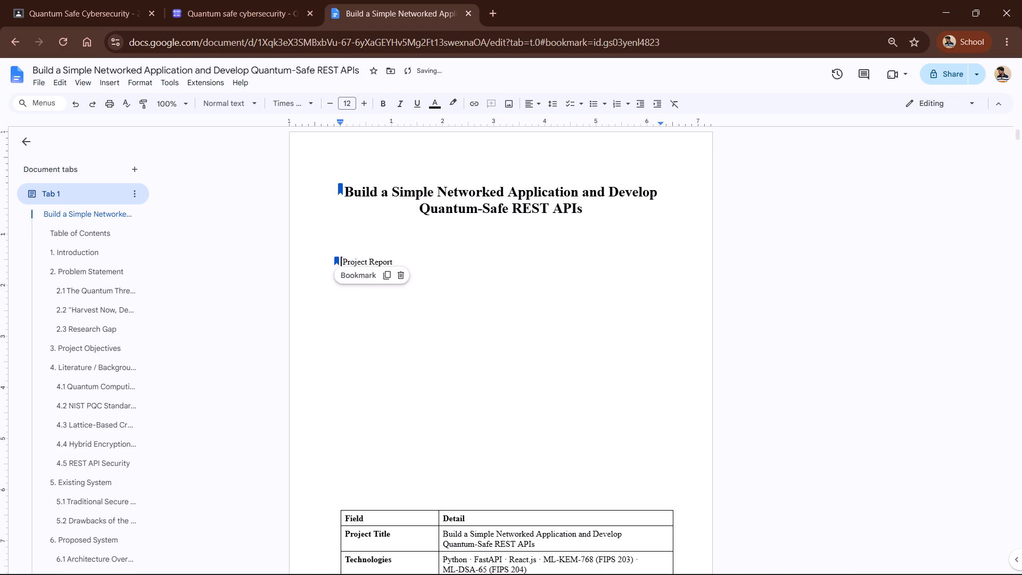
key(BackSpace)
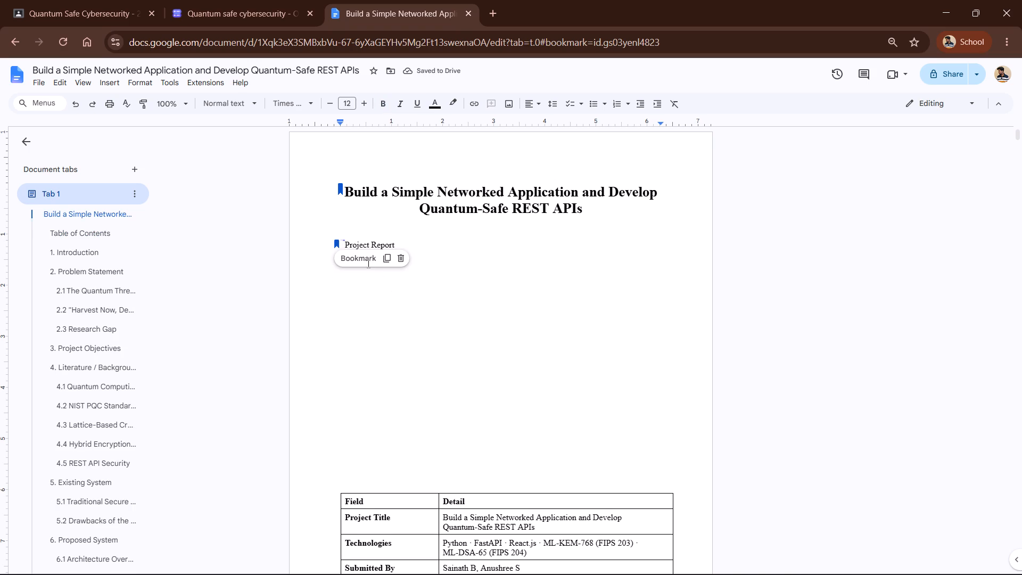
Make the Project Report text below the document title bold.
drag(341, 244, 344, 244)
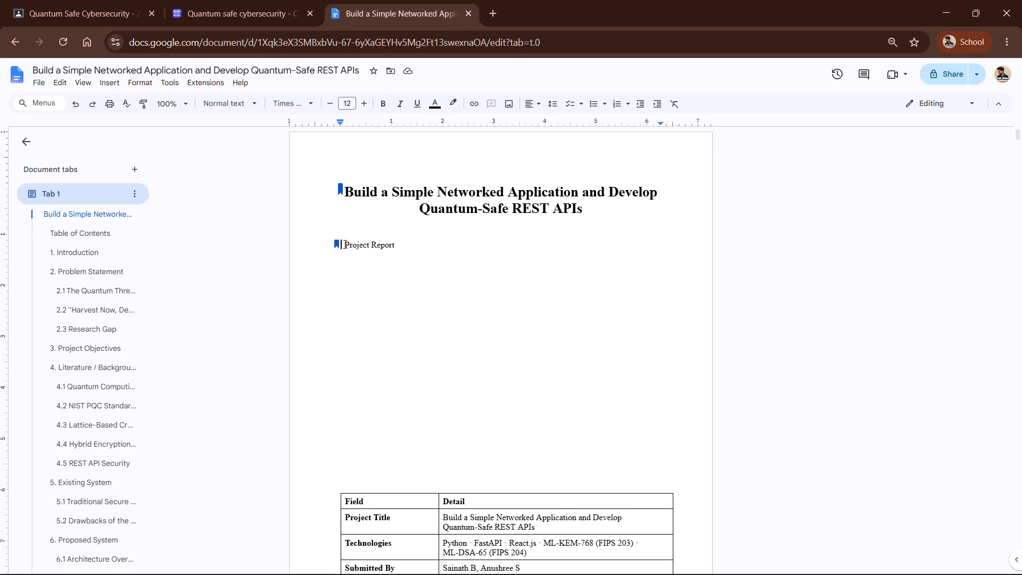
drag(344, 244, 398, 247)
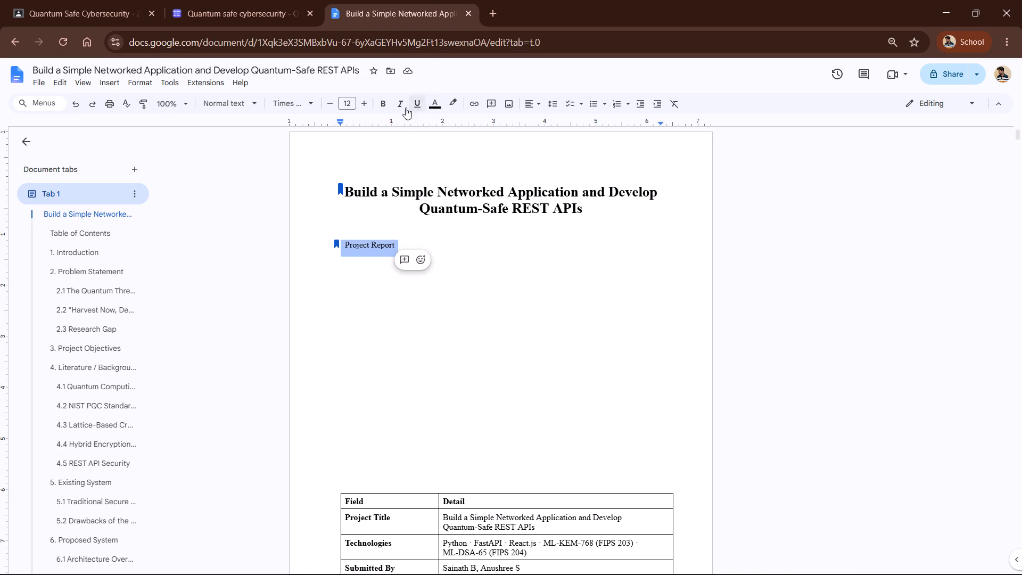
click(388, 102)
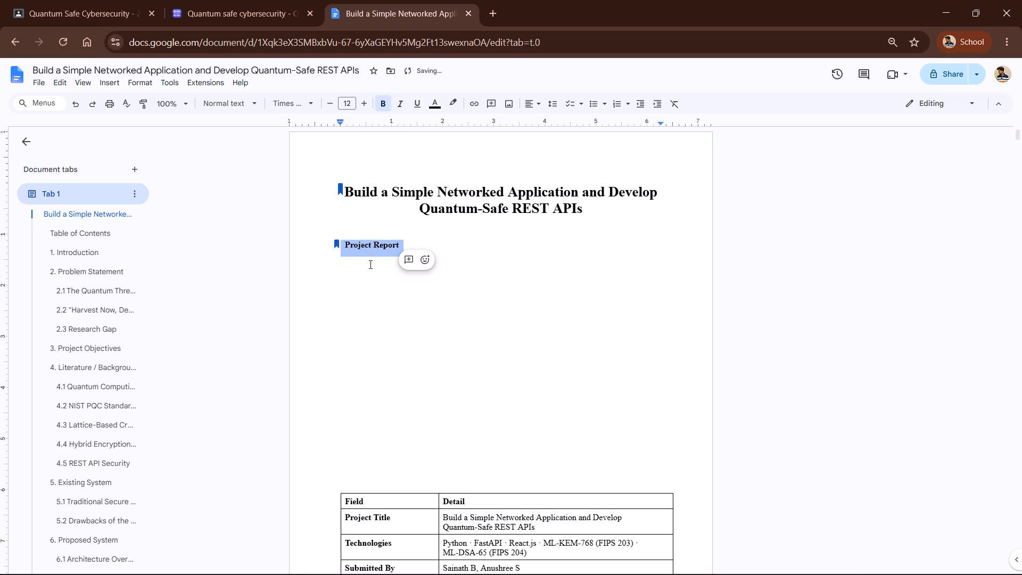
Undo the recent formatting and blank-line edits around the Project Report heading, keeping Abstract on the second page by redoing the last undone edit.
click(368, 271)
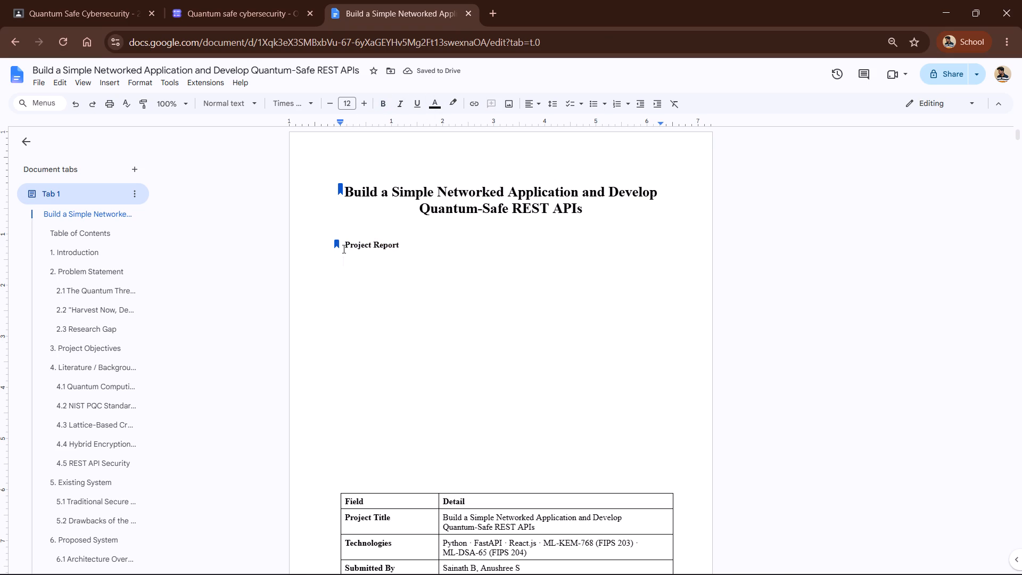
key(BackSpace)
key(ctrl+z)
key(ctrl+z)
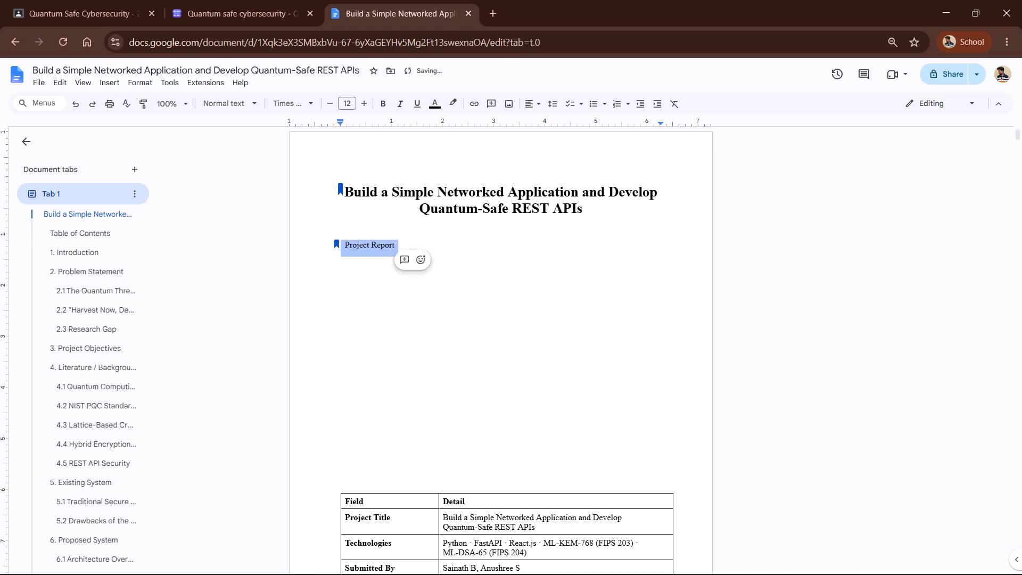
key(ctrl+z)
key(ctrl+z)
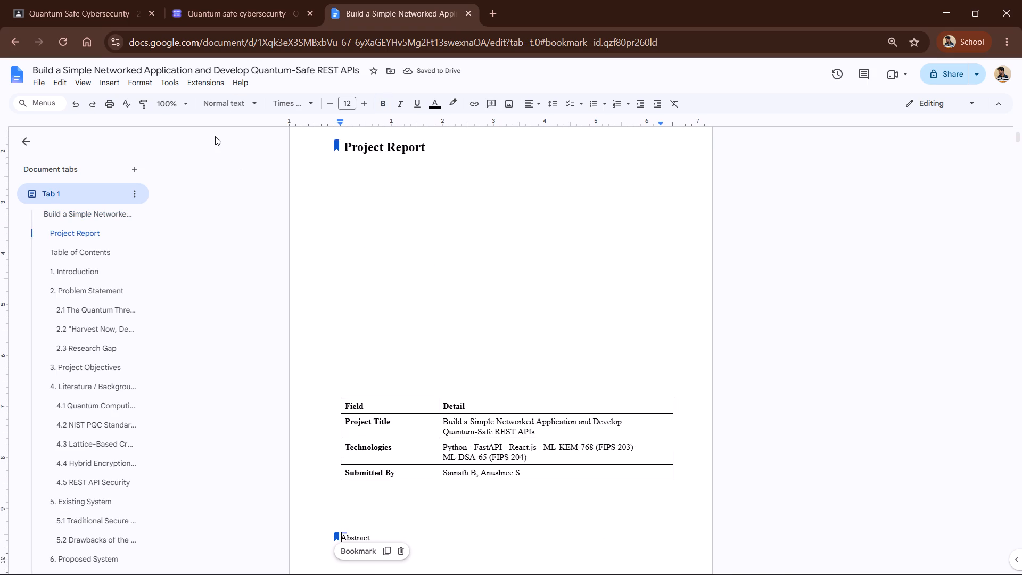
click(96, 105)
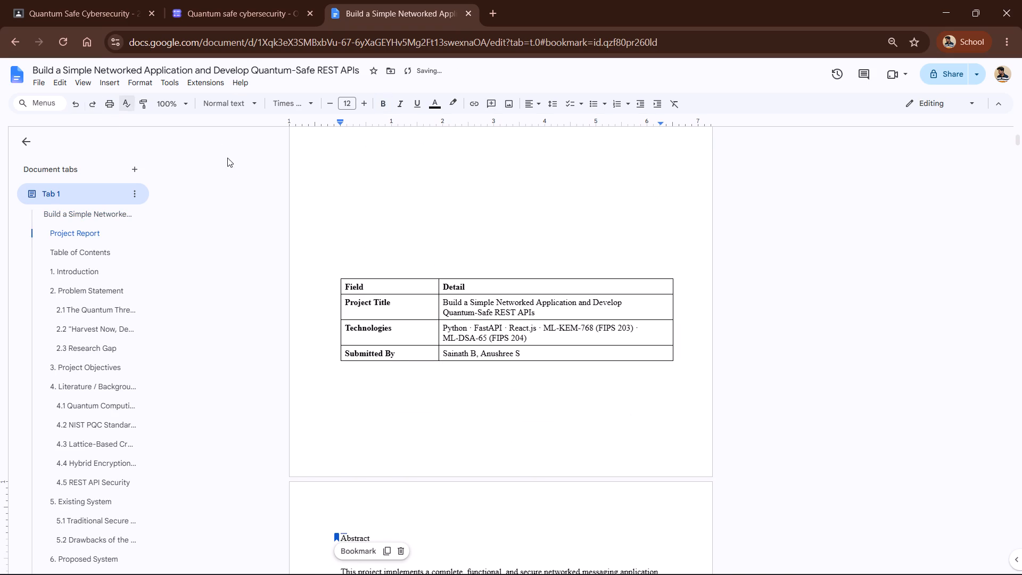
Make the Abstract heading on the second page bold.
scroll(365, 267, down, 1)
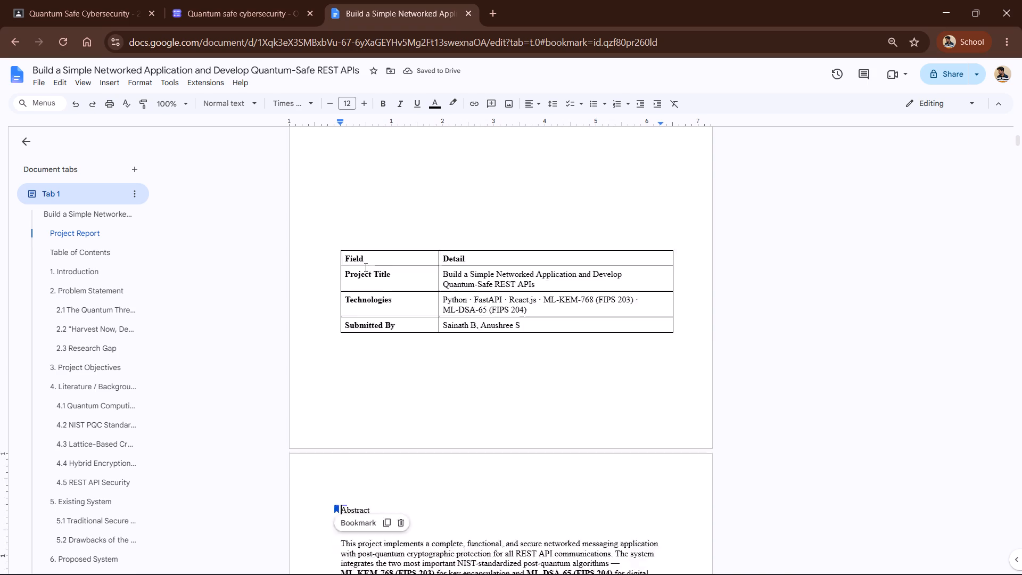
scroll(365, 267, down, 1)
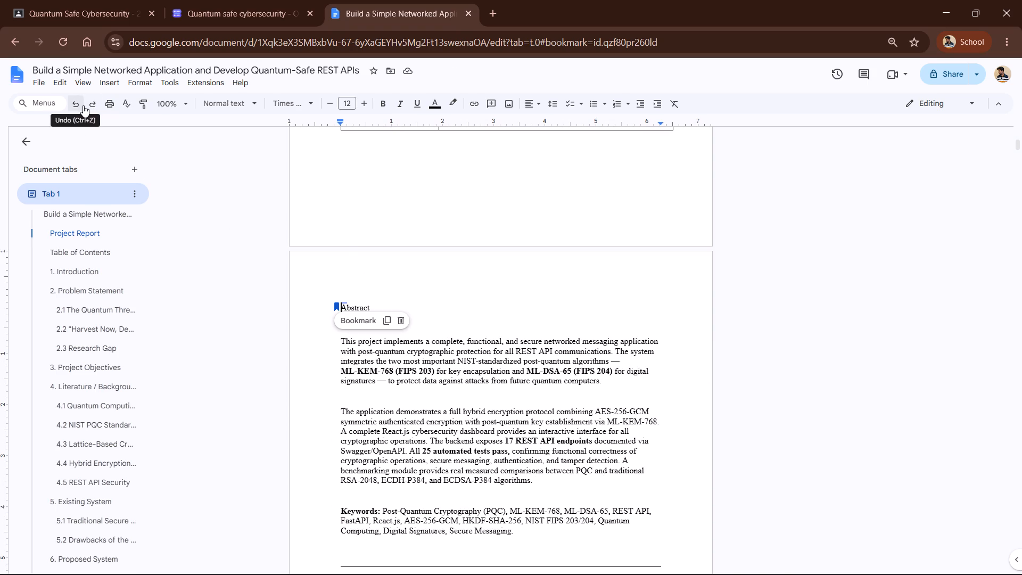
click(358, 305)
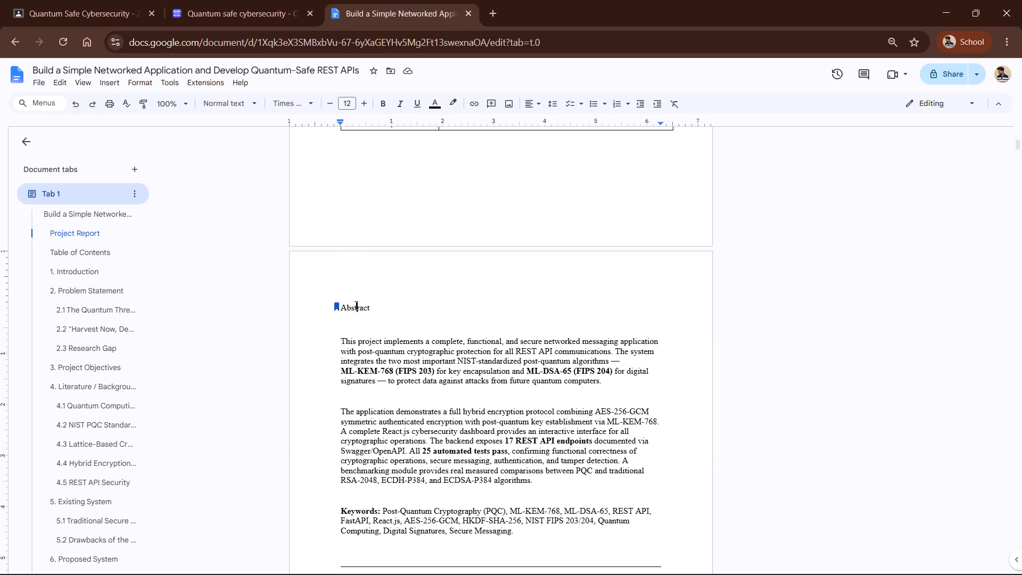
drag(340, 308, 372, 307)
click(386, 110)
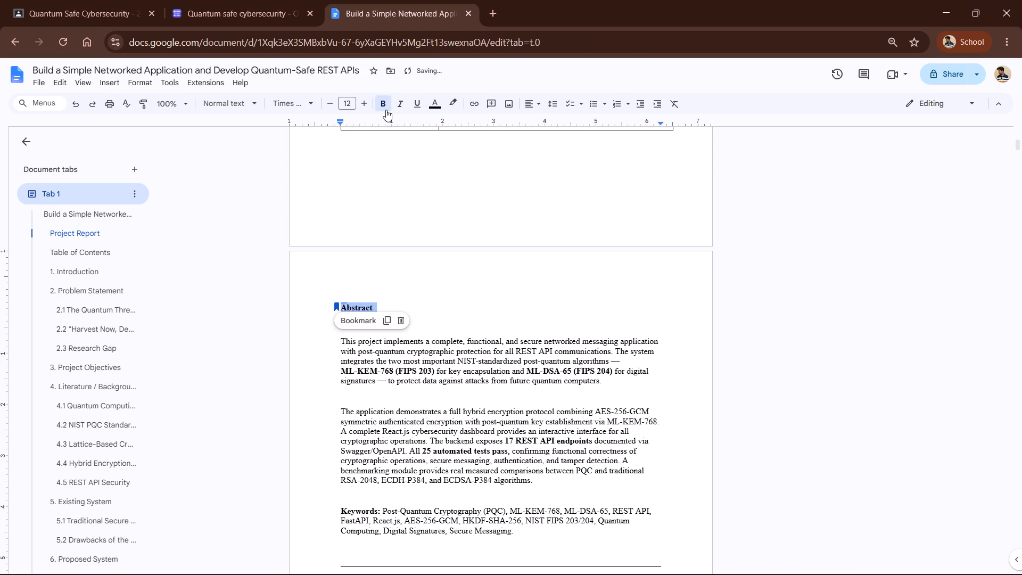
click(315, 266)
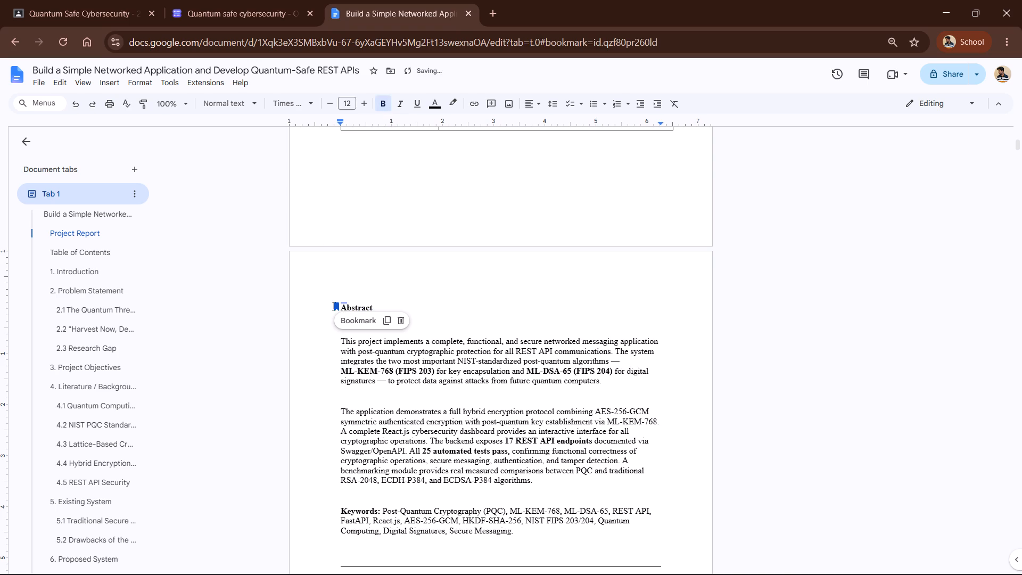
Download the document as a PDF named report in the Downloads folder.
scroll(333, 306, up, 6)
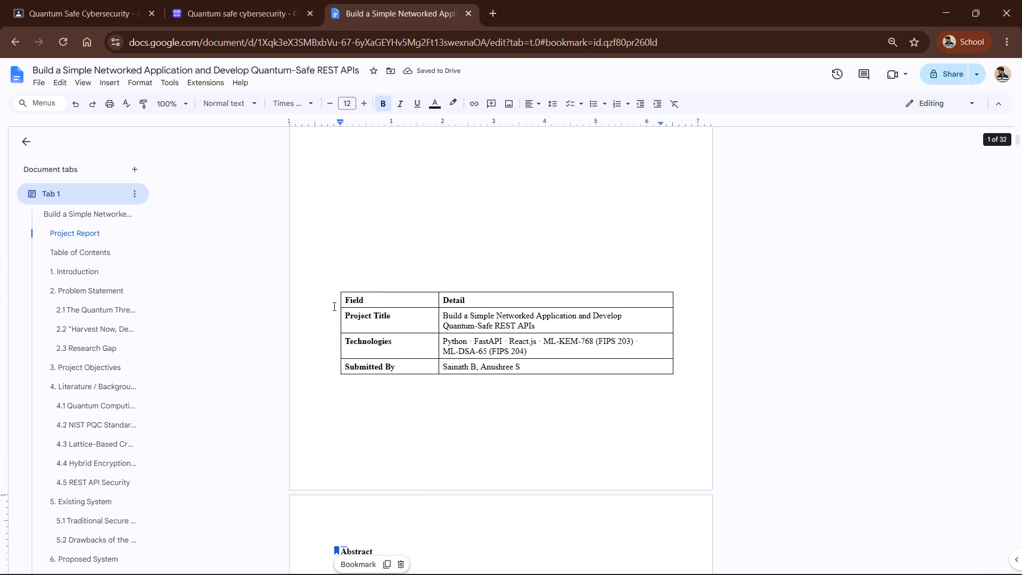
scroll(333, 306, up, 2)
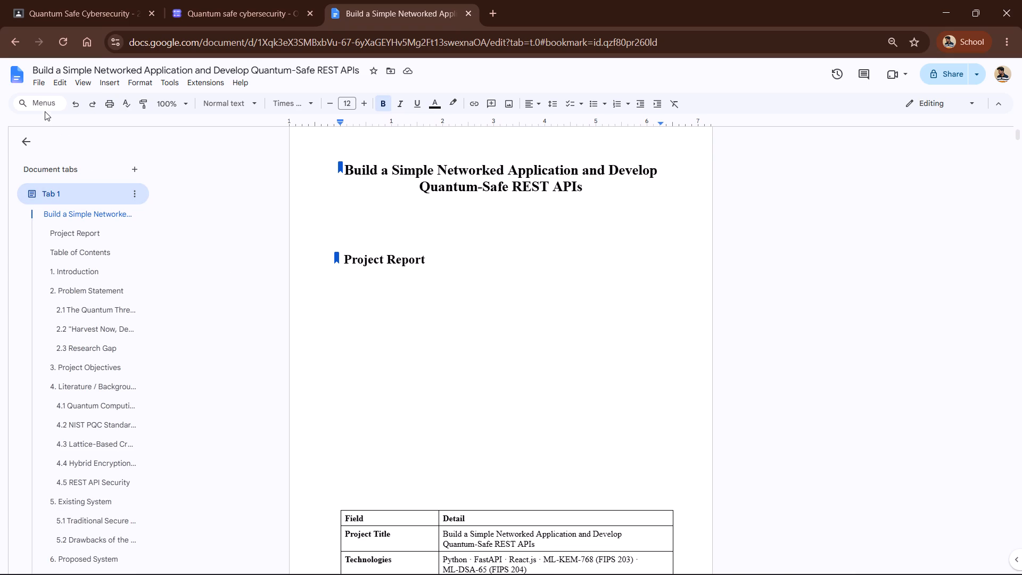
click(40, 80)
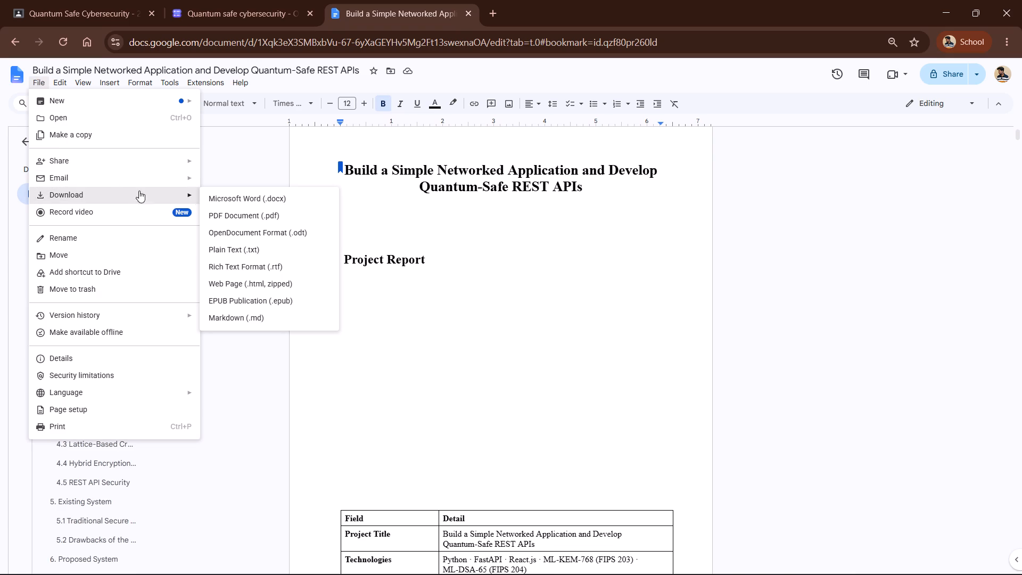
click(241, 211)
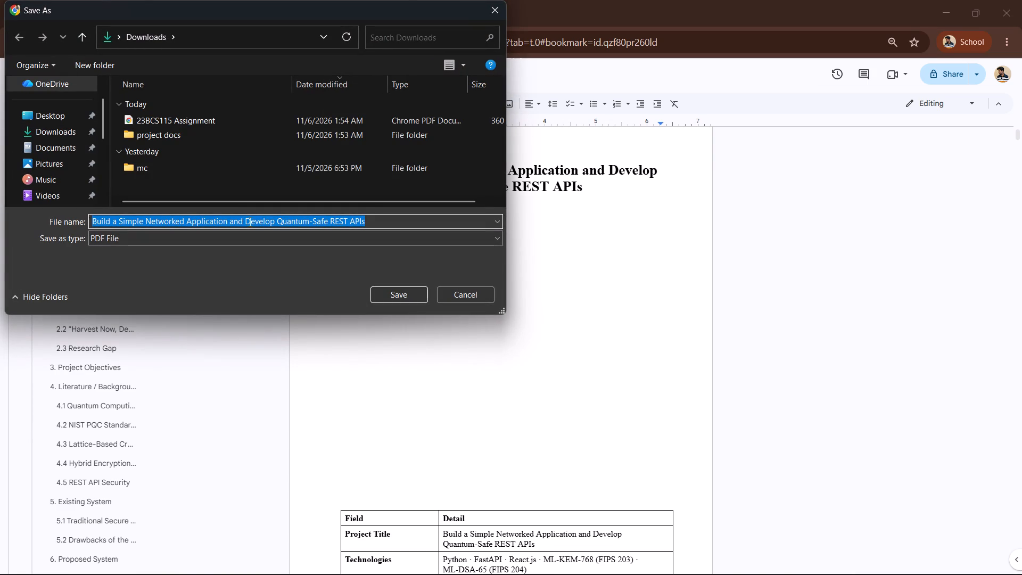
key(BackSpace)
text(repo)
text(rt)
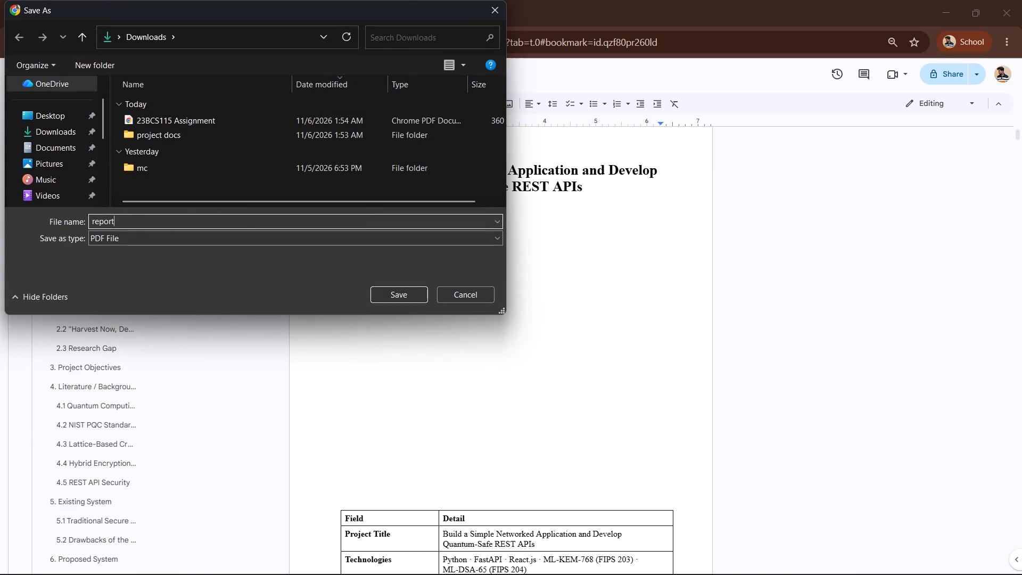
key(Return)
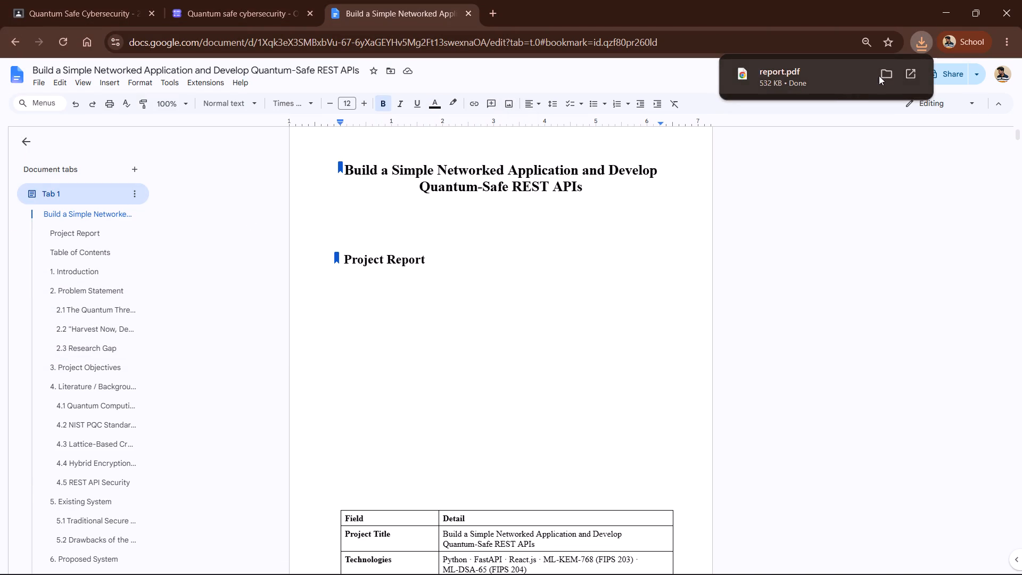
click(859, 78)
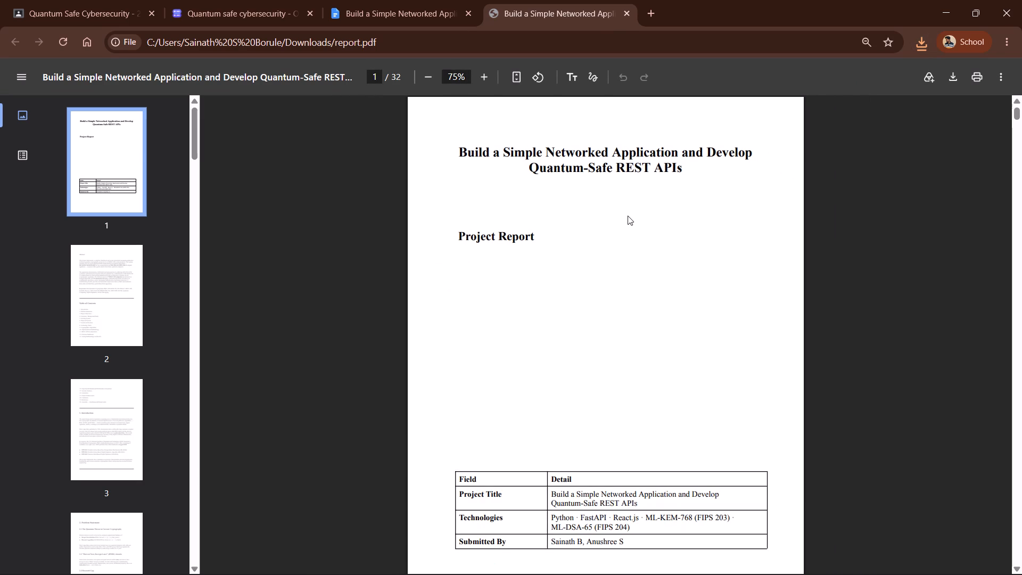
scroll(628, 216, down, 5)
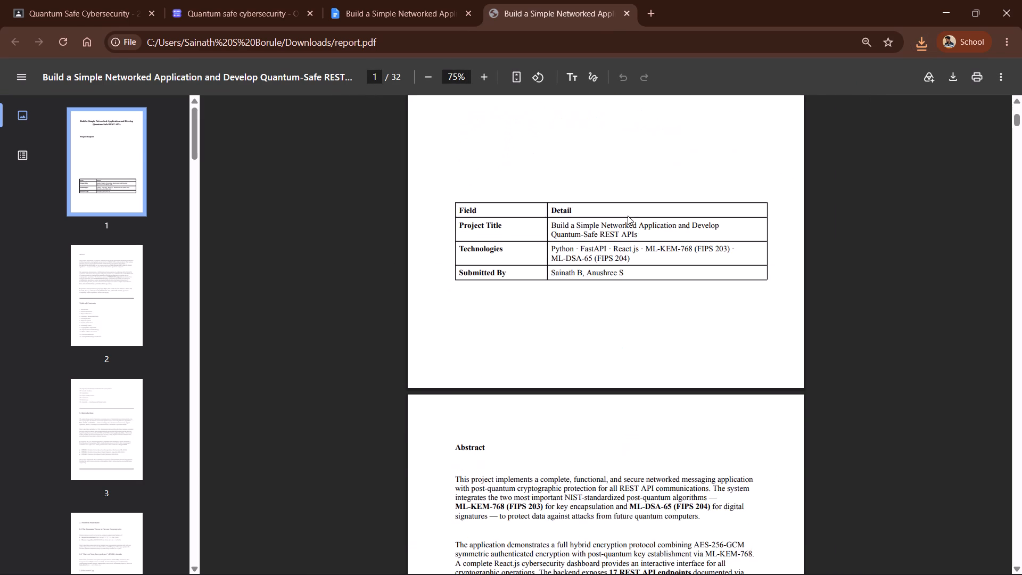
scroll(628, 216, down, 7)
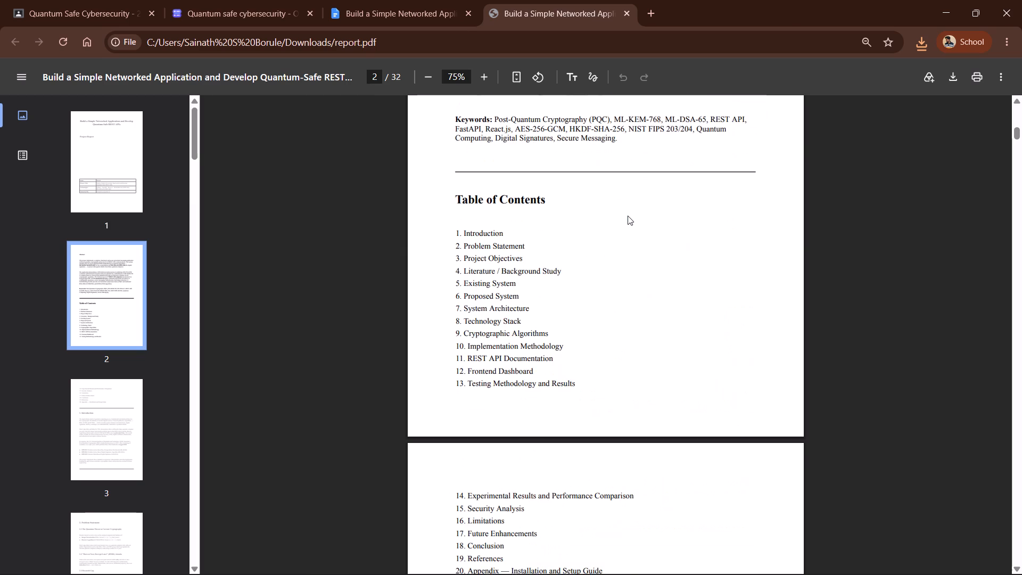
scroll(628, 216, down, 6)
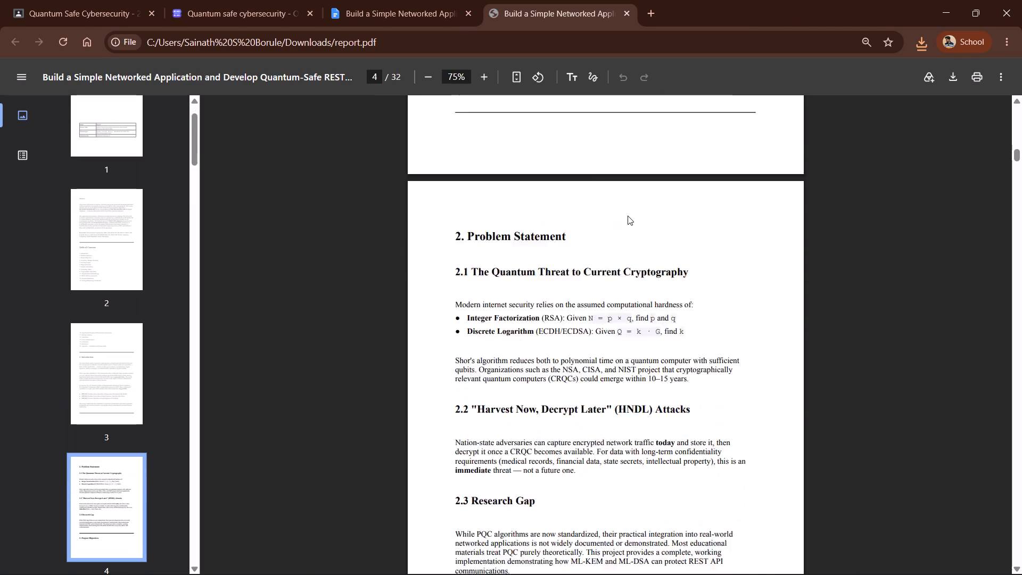
scroll(628, 216, down, 3)
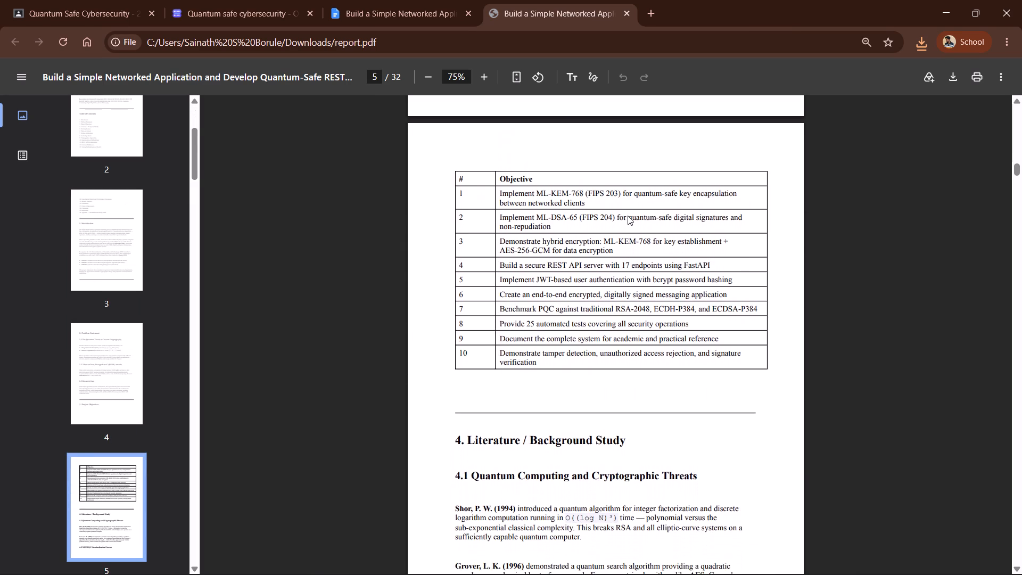
scroll(628, 216, down, 11)
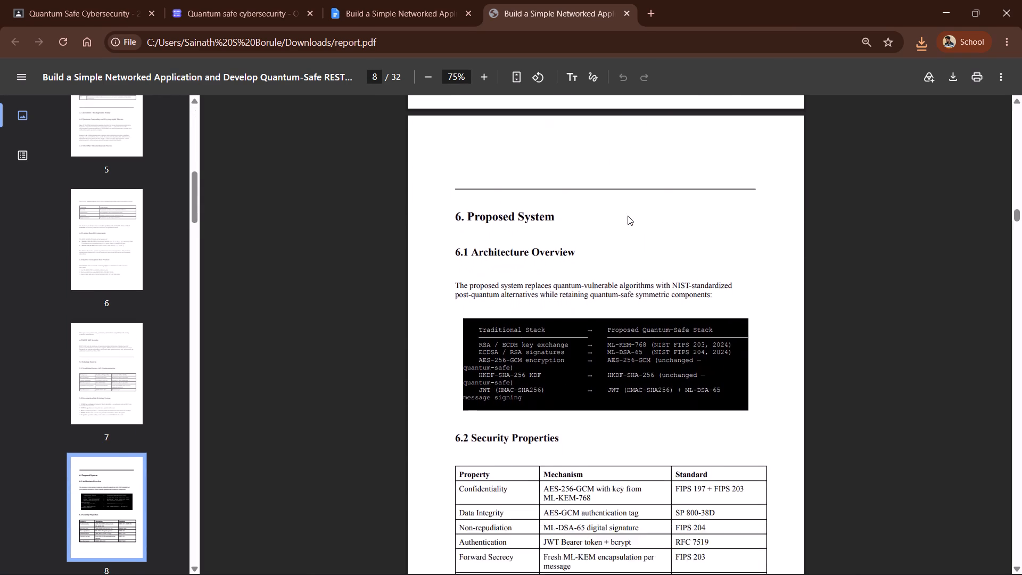
scroll(628, 216, down, 5)
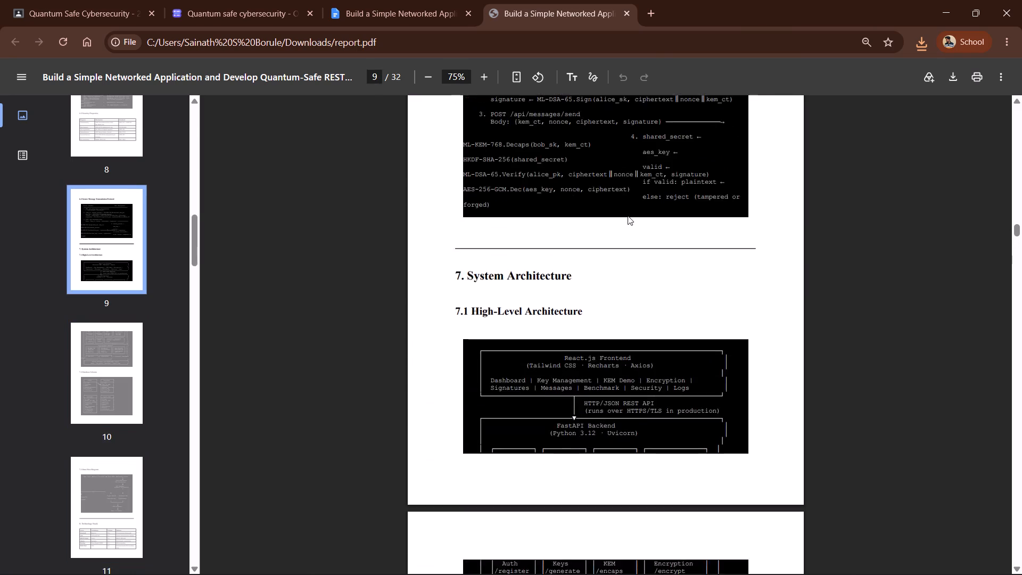
scroll(628, 216, down, 2)
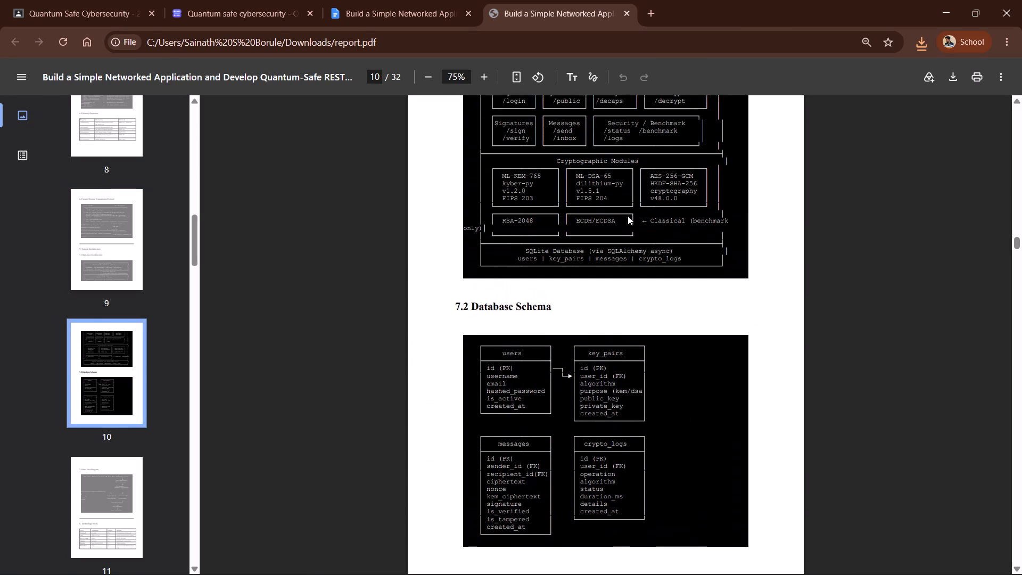
scroll(628, 216, down, 2)
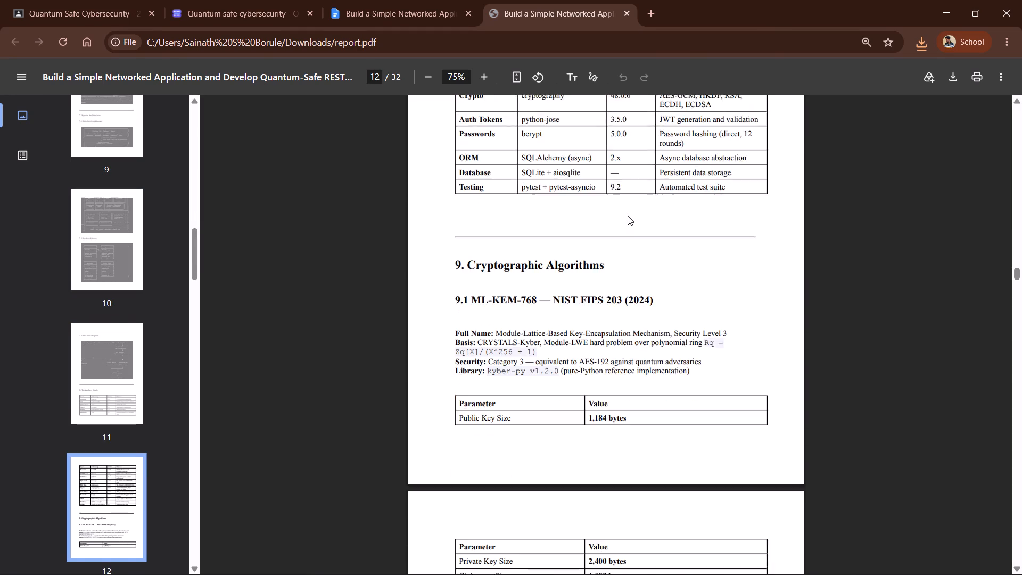
scroll(628, 216, down, 8)
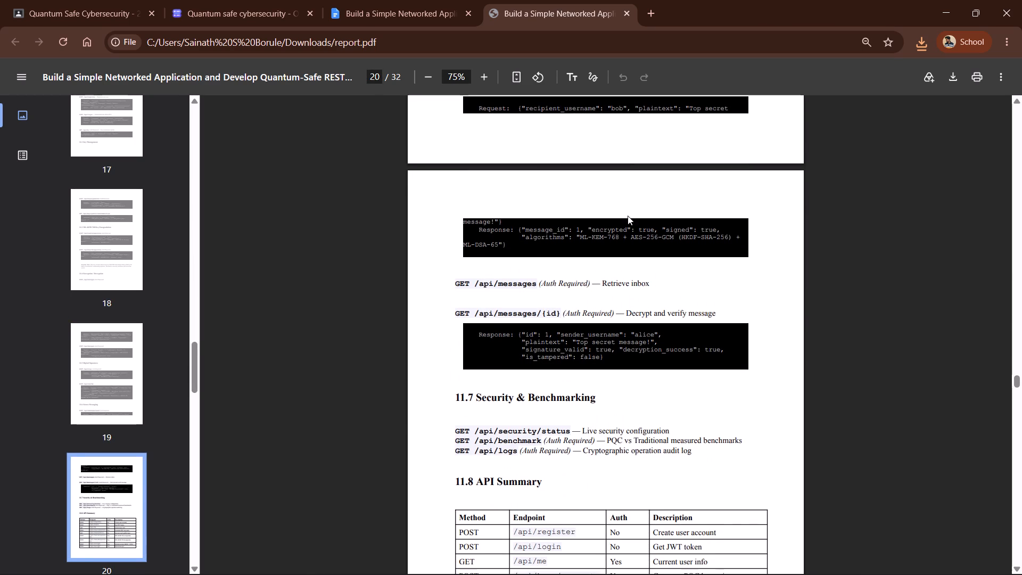
Go back through the report PDF to the first page and recheck the Abstract and title page layout.
scroll(628, 216, up, 19)
scroll(628, 216, up, 6)
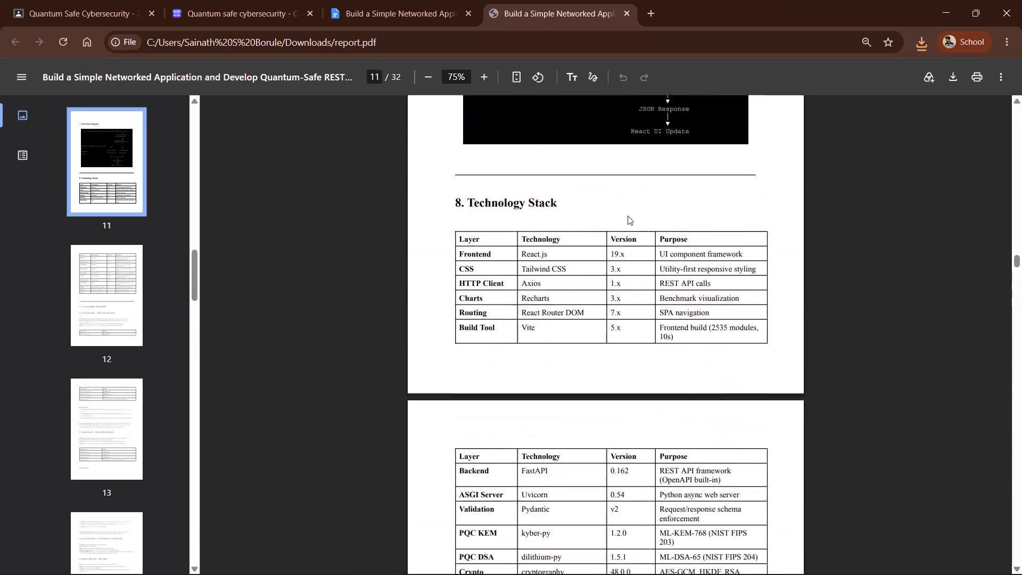
scroll(628, 216, up, 14)
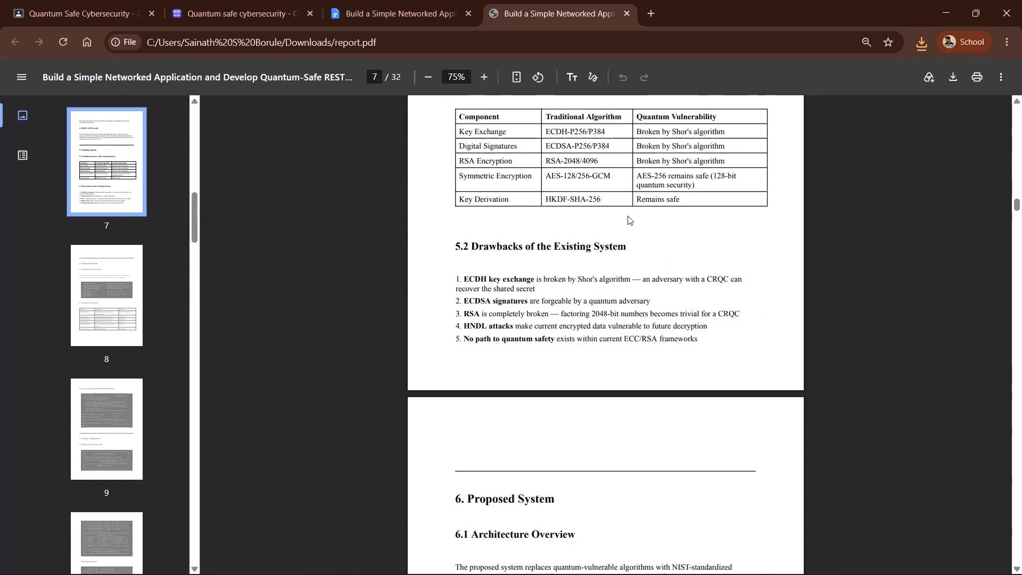
scroll(628, 216, up, 16)
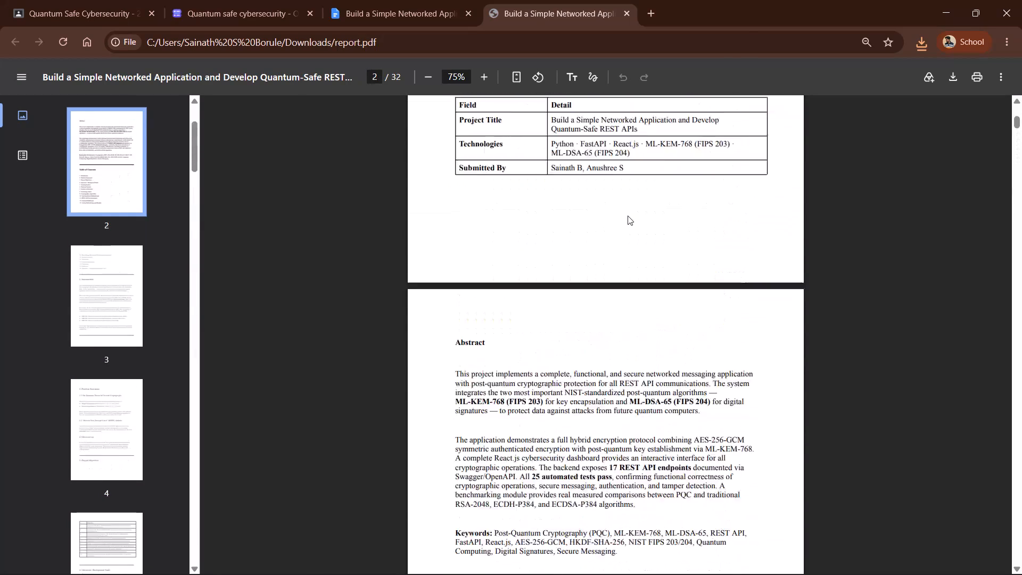
scroll(628, 216, up, 4)
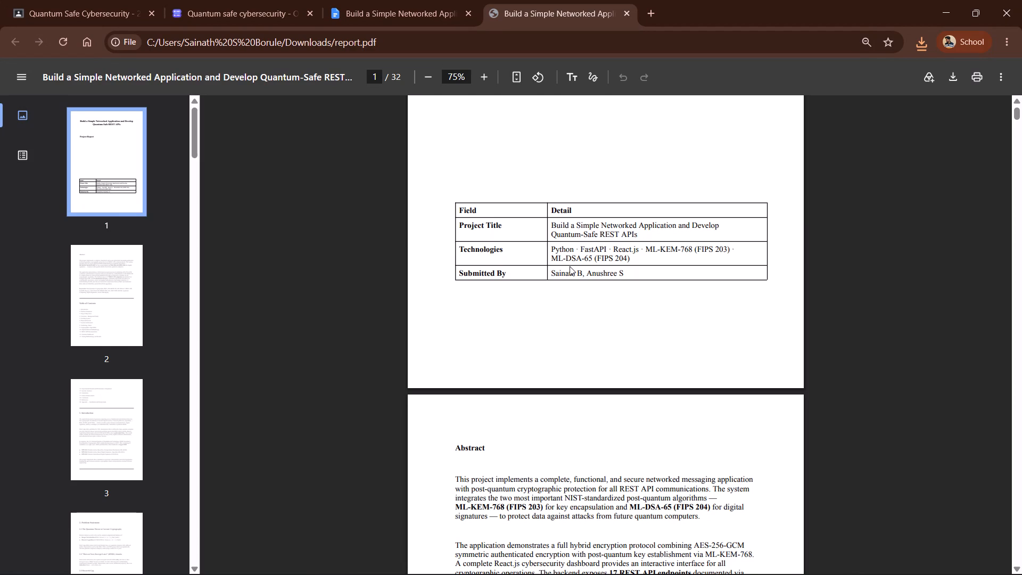
scroll(570, 266, down, 1)
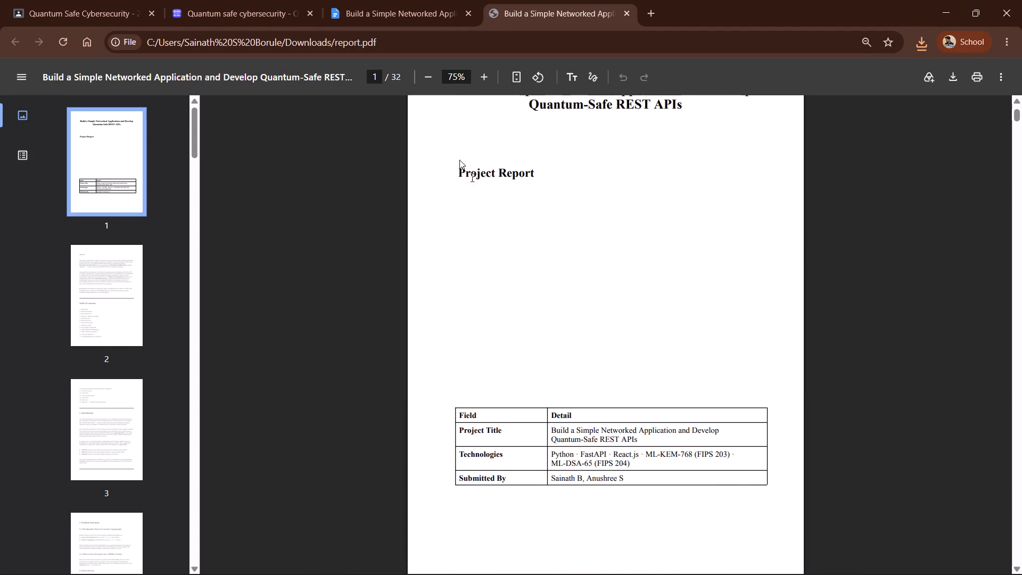
scroll(449, 113, up, 3)
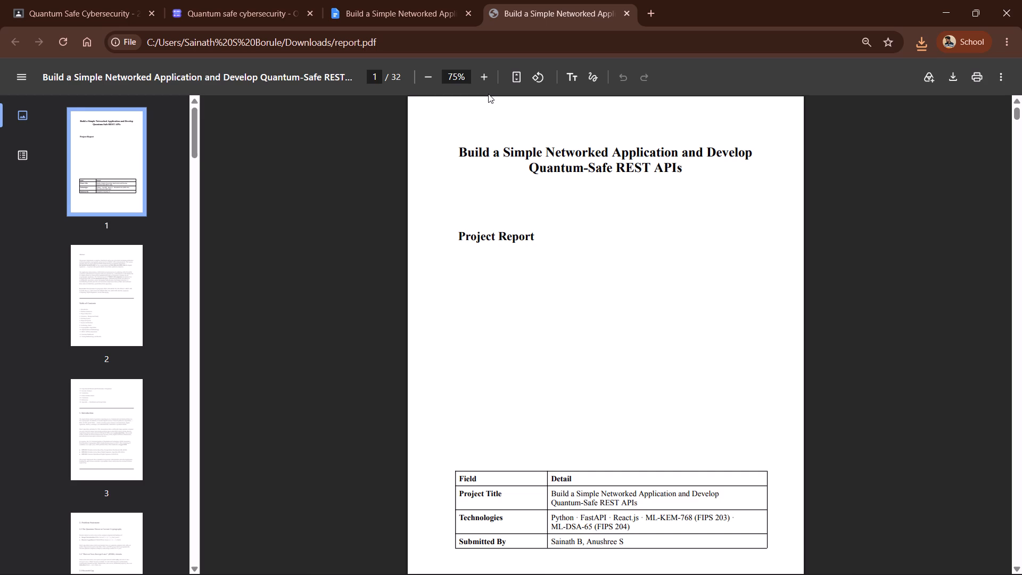
Close the report PDF and document tabs and upload the report PDF from Downloads to the form's Report, Slides question.
key(ctrl+w)
key(ctrl+w)
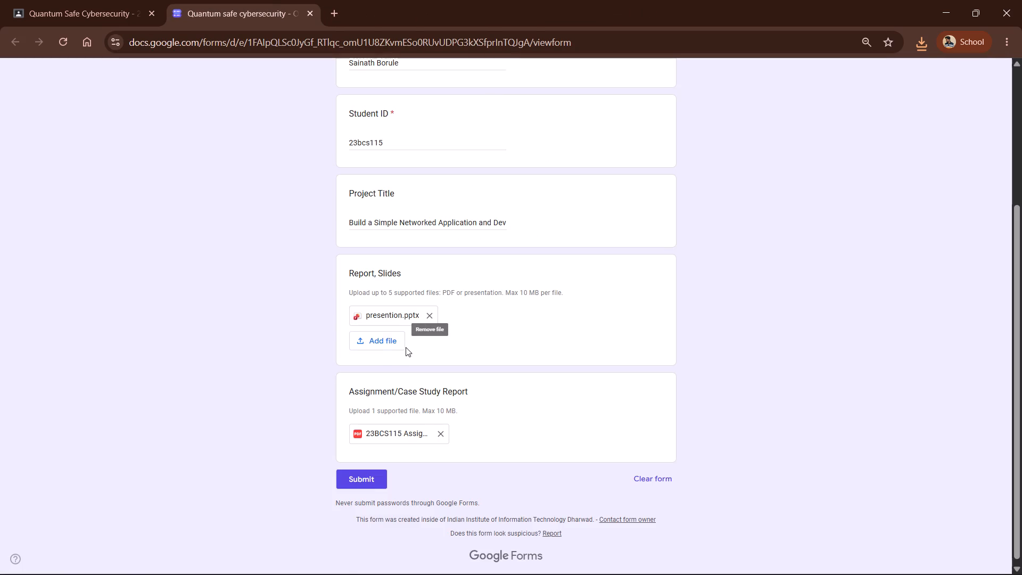
click(386, 344)
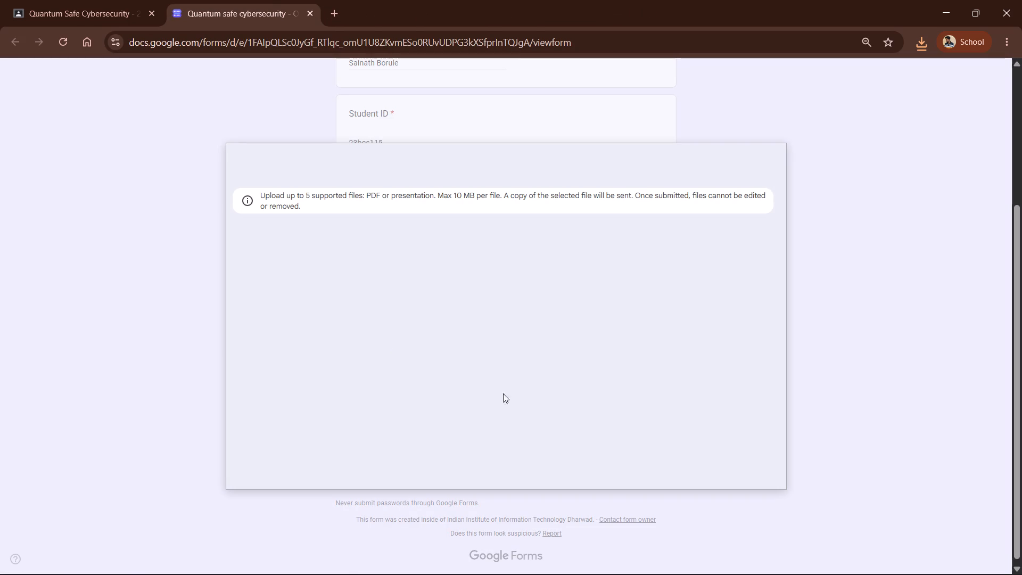
click(494, 398)
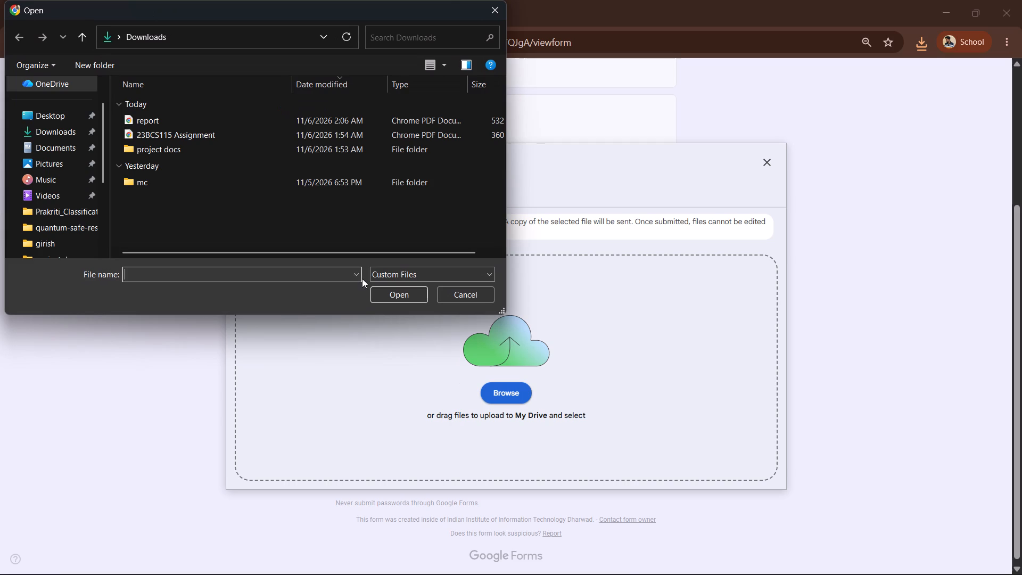
click(182, 120)
click(182, 120)
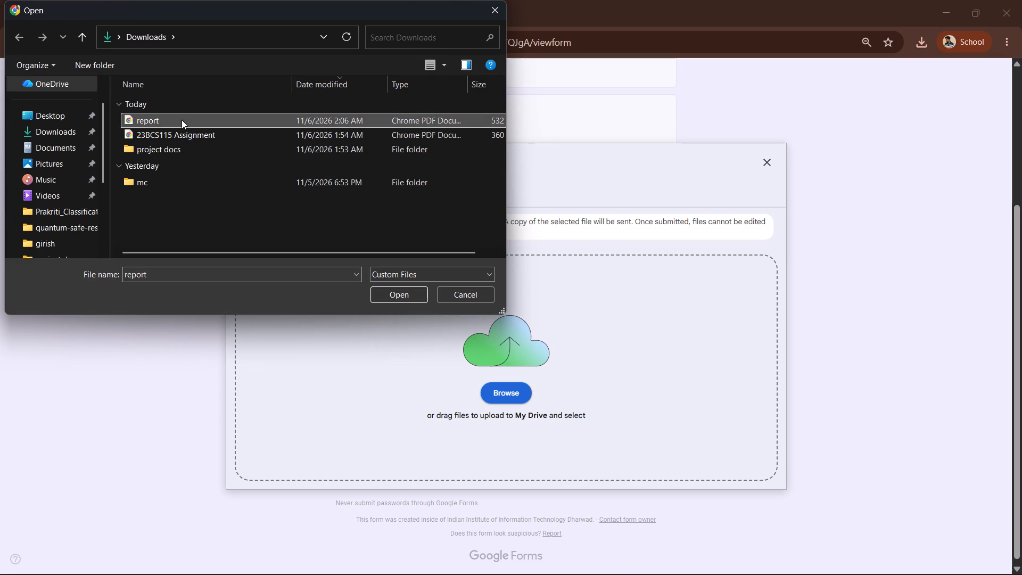
double_click(182, 120)
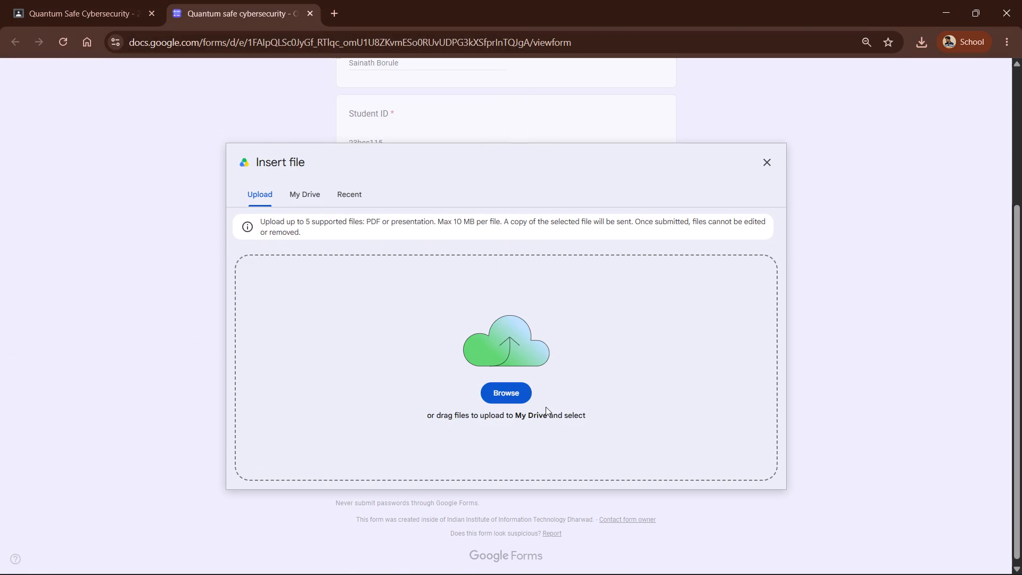
Open the uploaded report.pdf in Google Drive and review its pages from the title page to the REST API Documentation section.
click(453, 320)
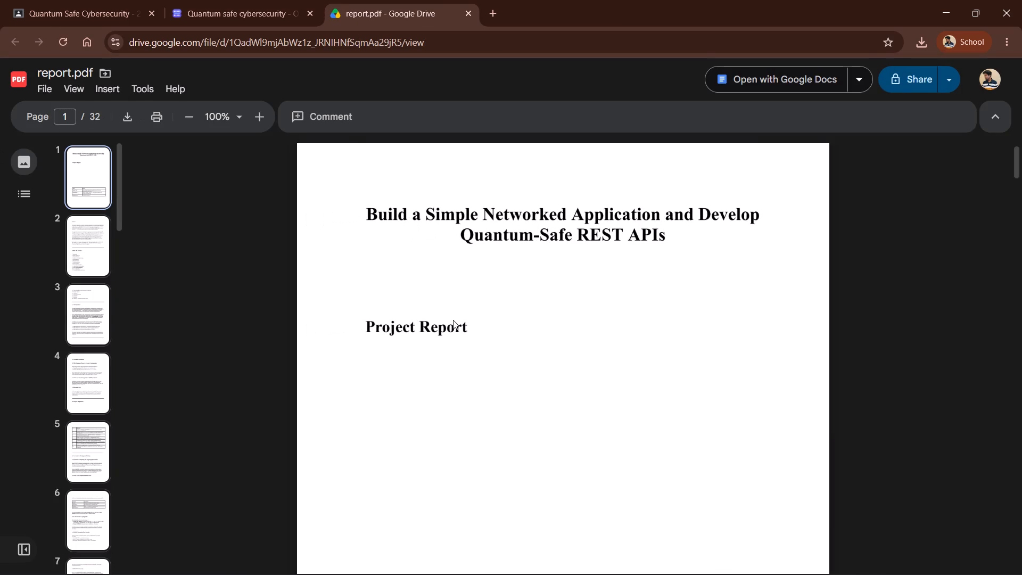
key(ctrl+minus)
key(ctrl+minus)
key(ctrl+minus)
key(ctrl+minus)
key(ctrl+minus)
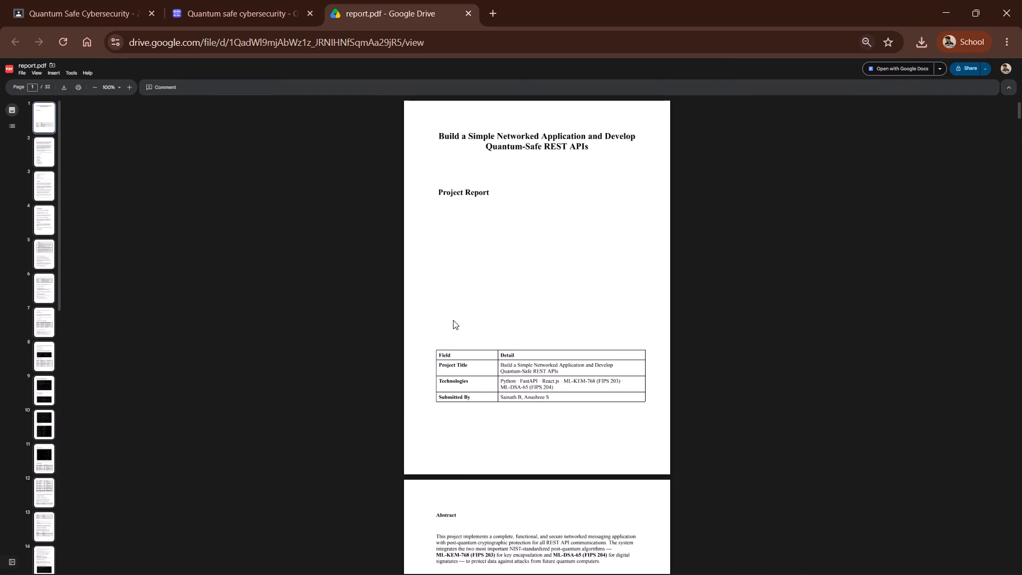
scroll(453, 320, down, 7)
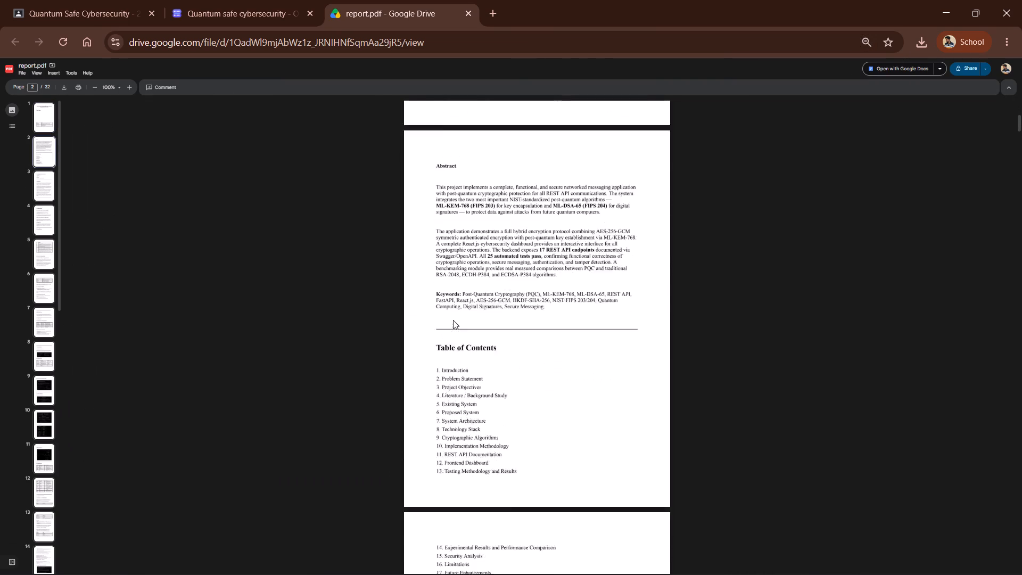
scroll(453, 320, down, 4)
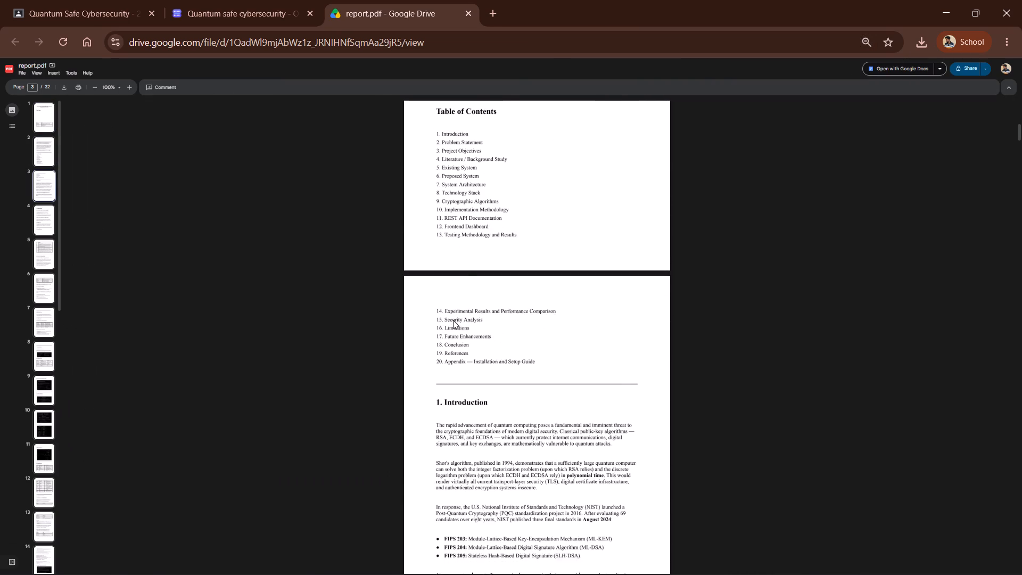
scroll(453, 320, down, 6)
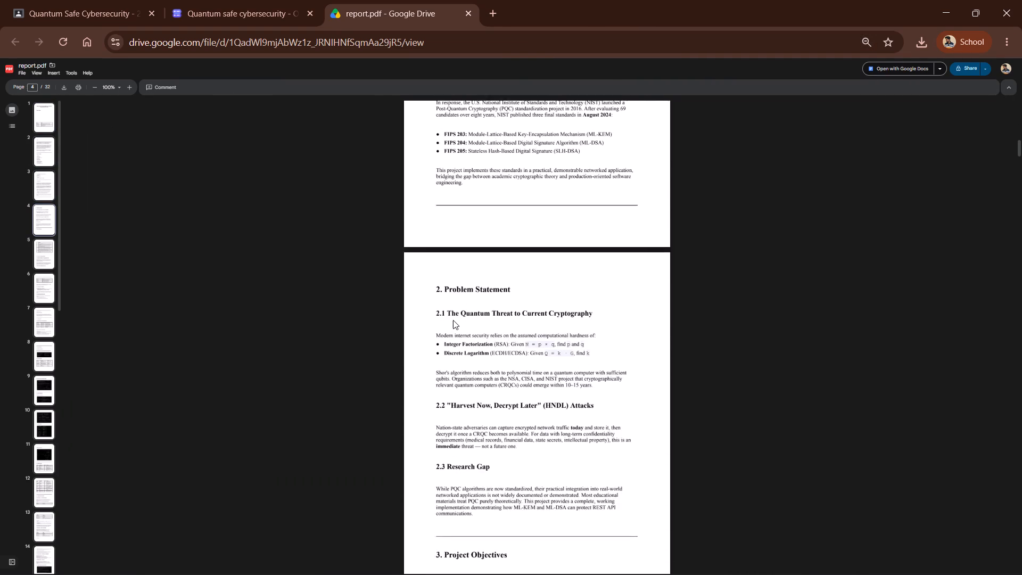
scroll(453, 320, down, 6)
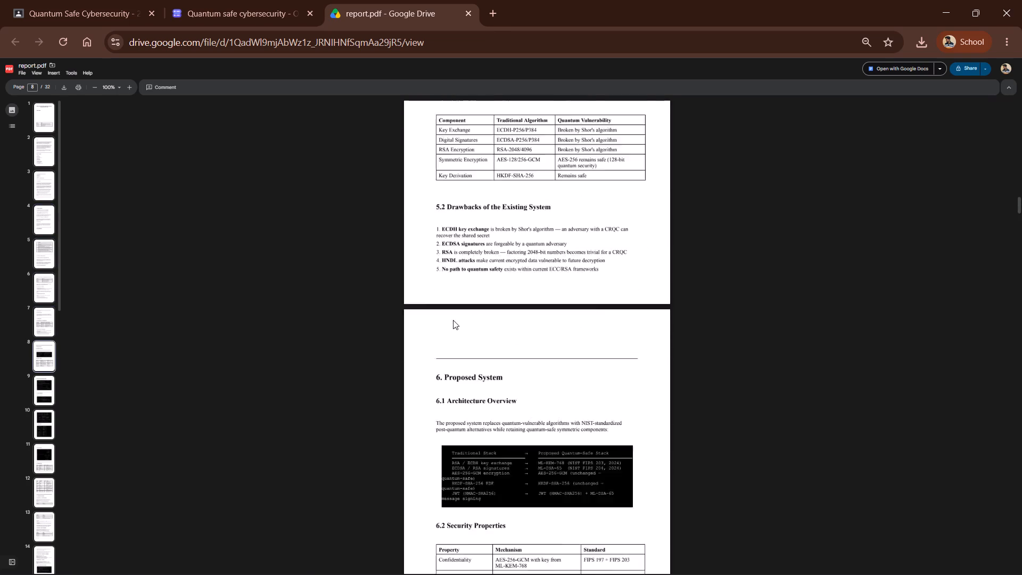
scroll(453, 320, down, 7)
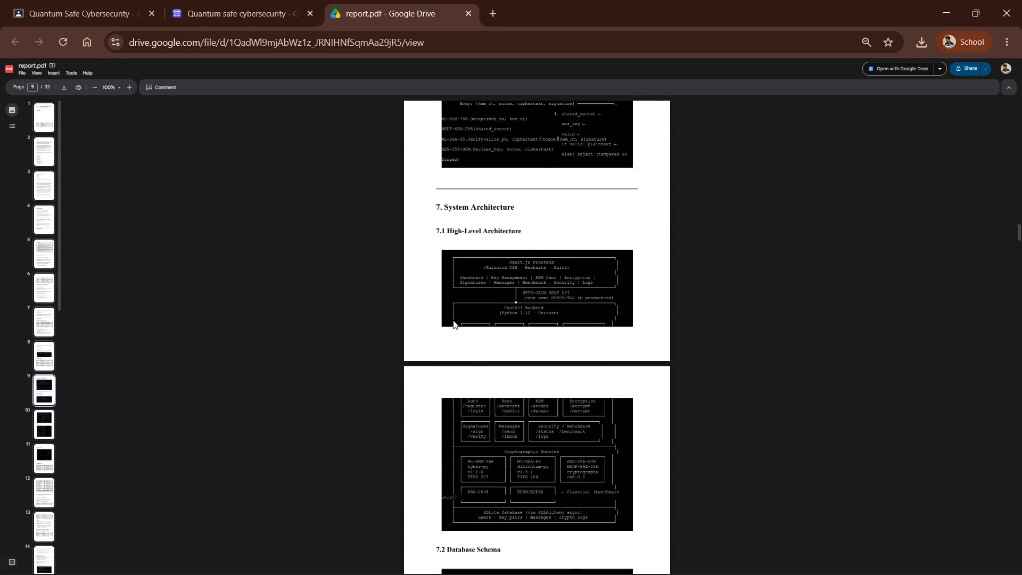
scroll(453, 320, down, 6)
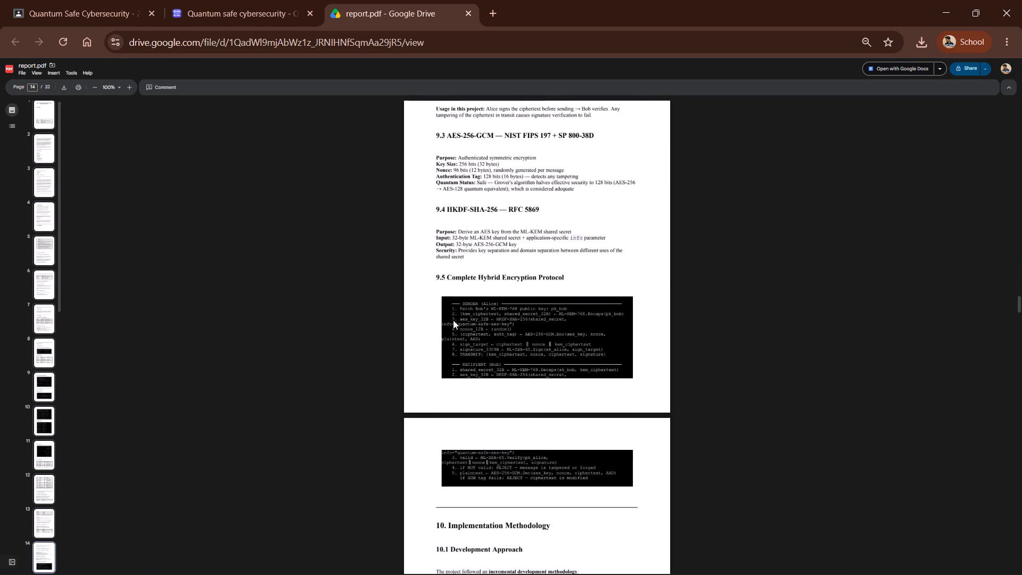
scroll(453, 320, down, 7)
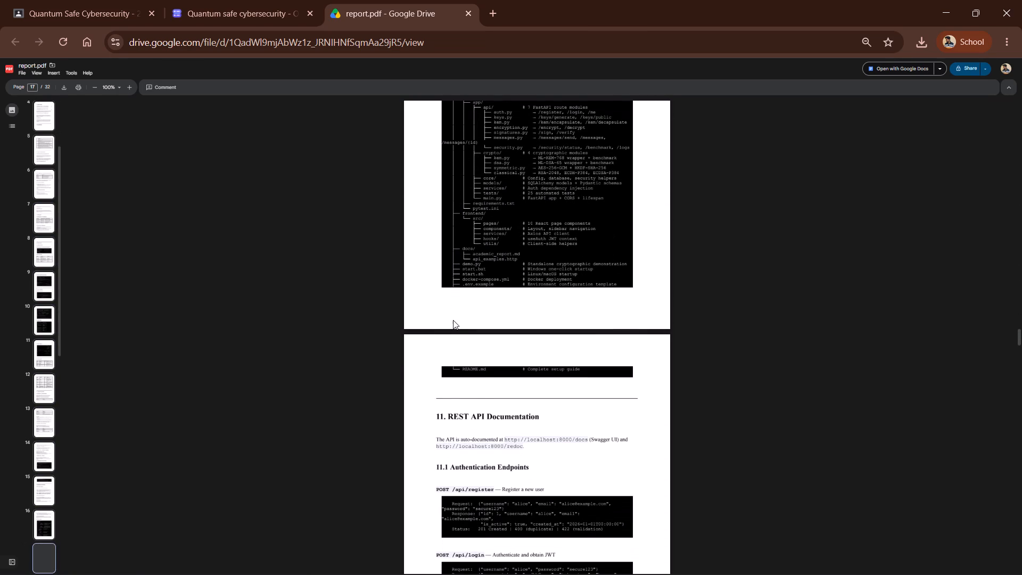
Recheck the uploaded report at larger size from the Project Structure listing back to the ML-DSA-65 section, and close it.
key(ctrl+plus)
key(ctrl+plus)
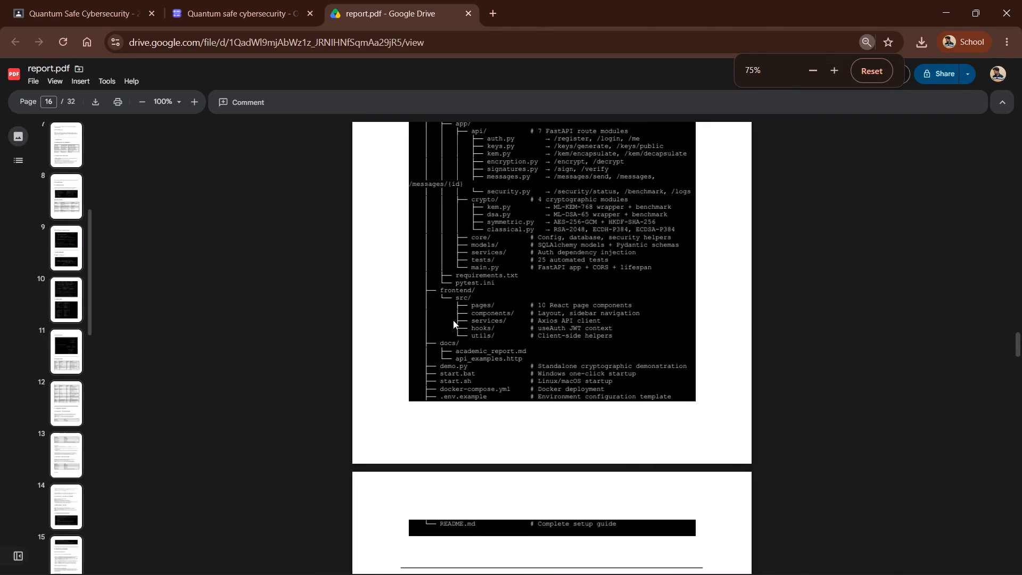
key(ctrl+plus)
key(ctrl+plus)
click(453, 320)
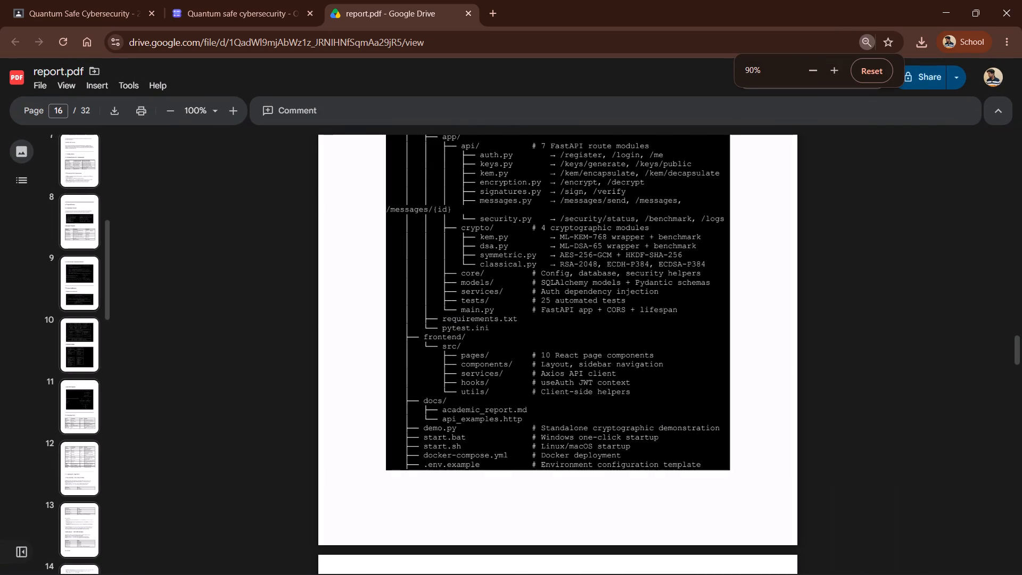
scroll(453, 320, up, 2)
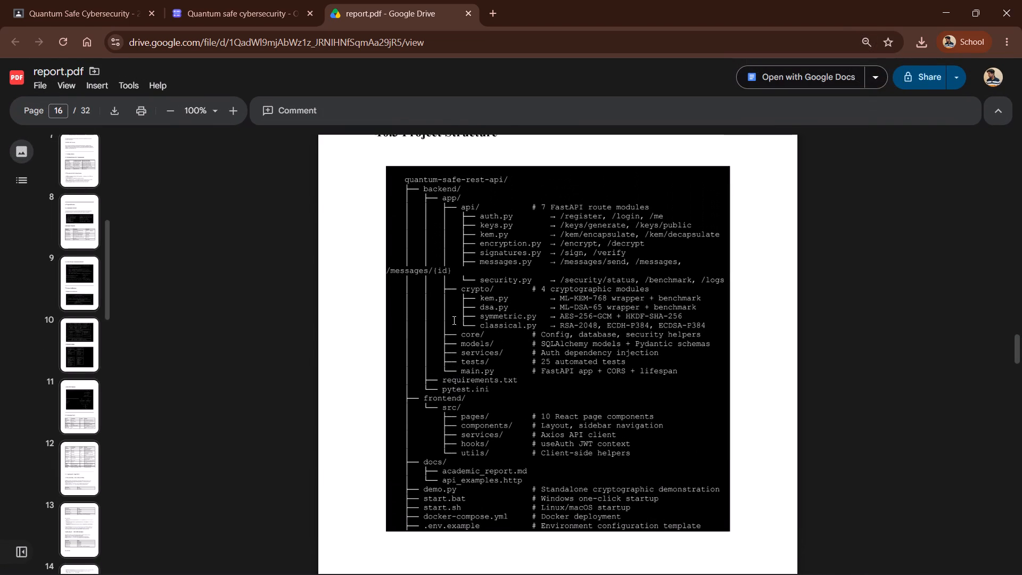
scroll(453, 320, up, 9)
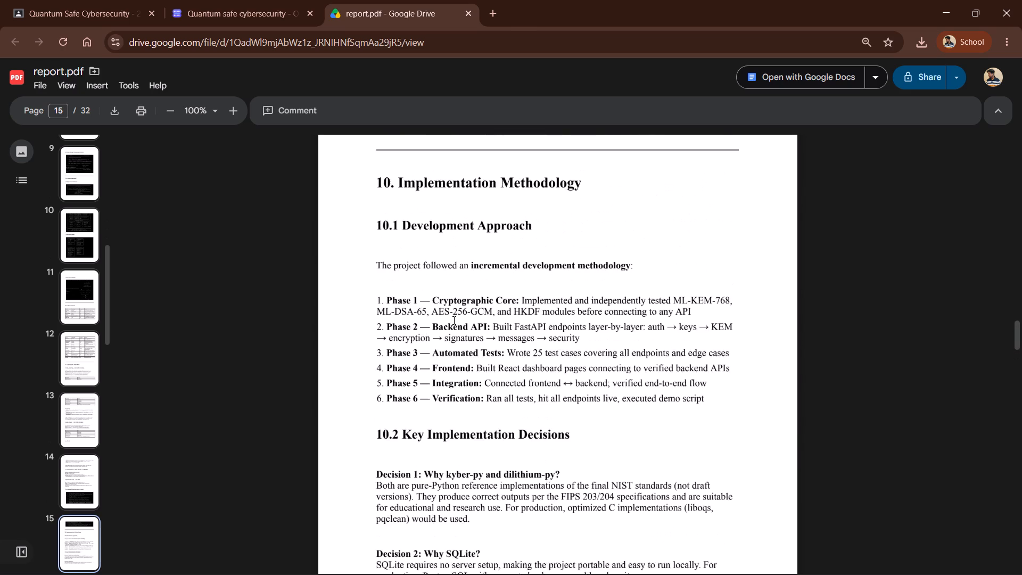
scroll(453, 320, up, 4)
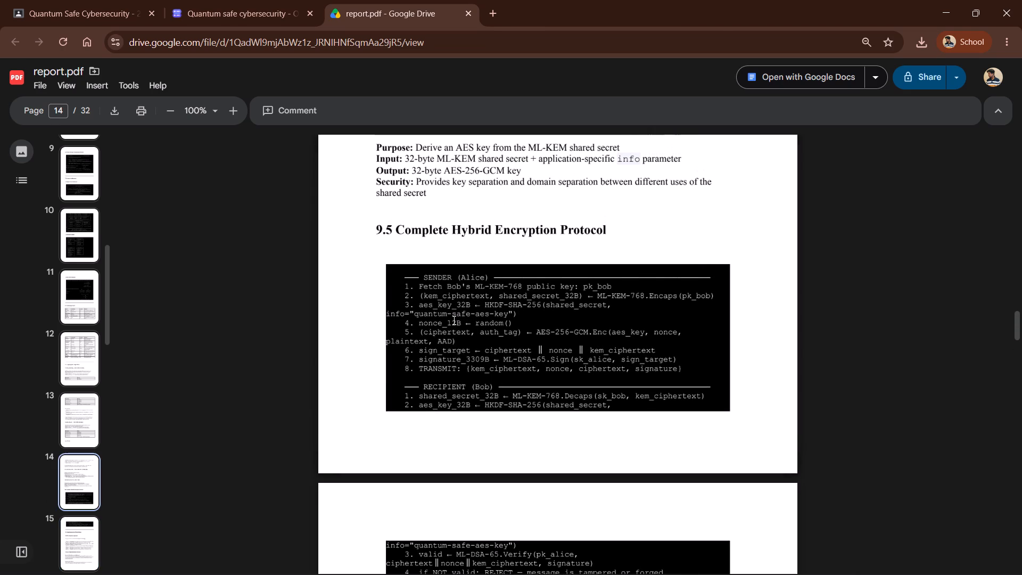
scroll(453, 320, right, 1)
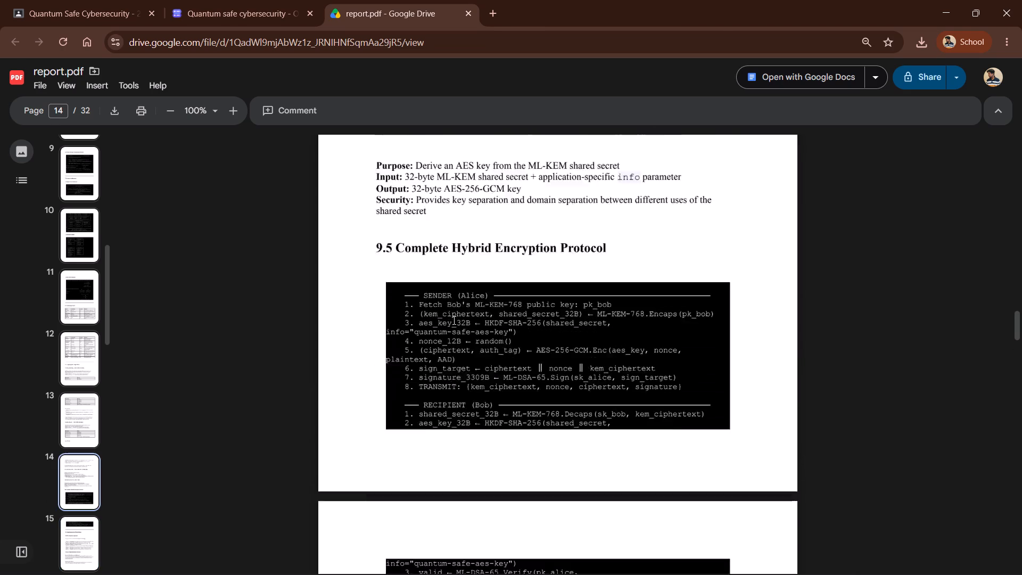
scroll(453, 320, right, 1)
scroll(453, 320, up, 5)
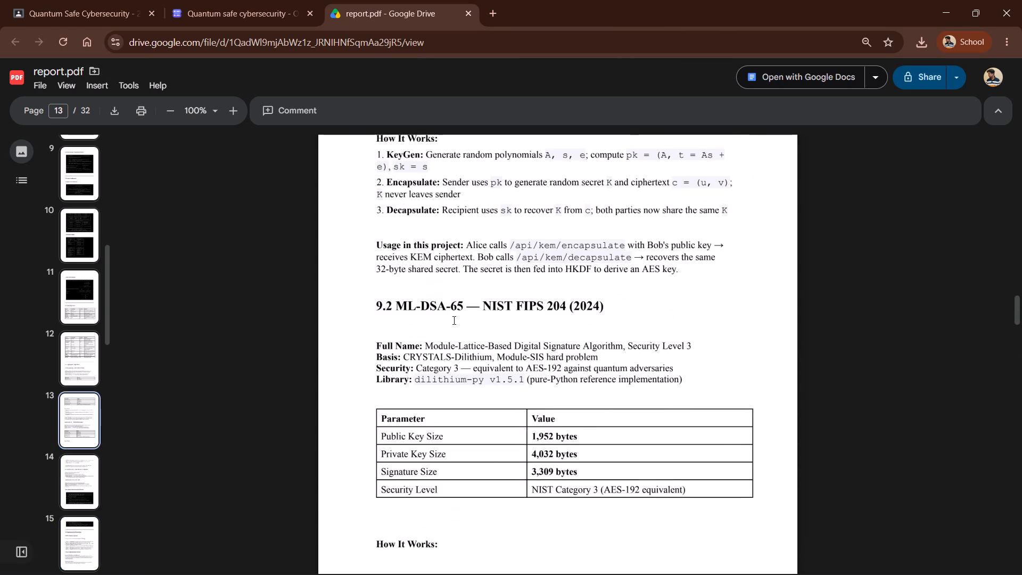
click(472, 9)
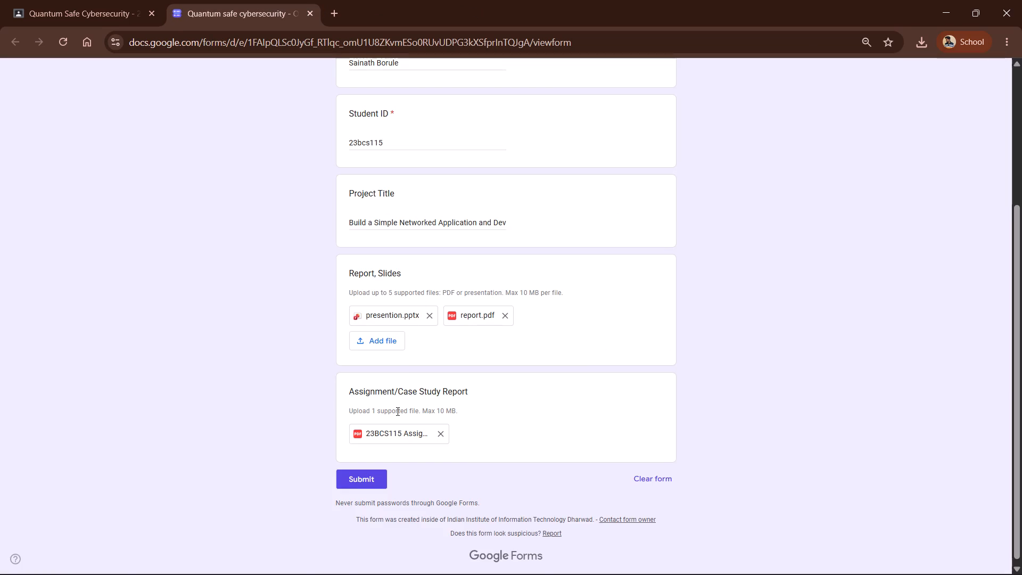
Submit the Quantum safe cybersecurity form with the uploaded files and close its page.
click(376, 474)
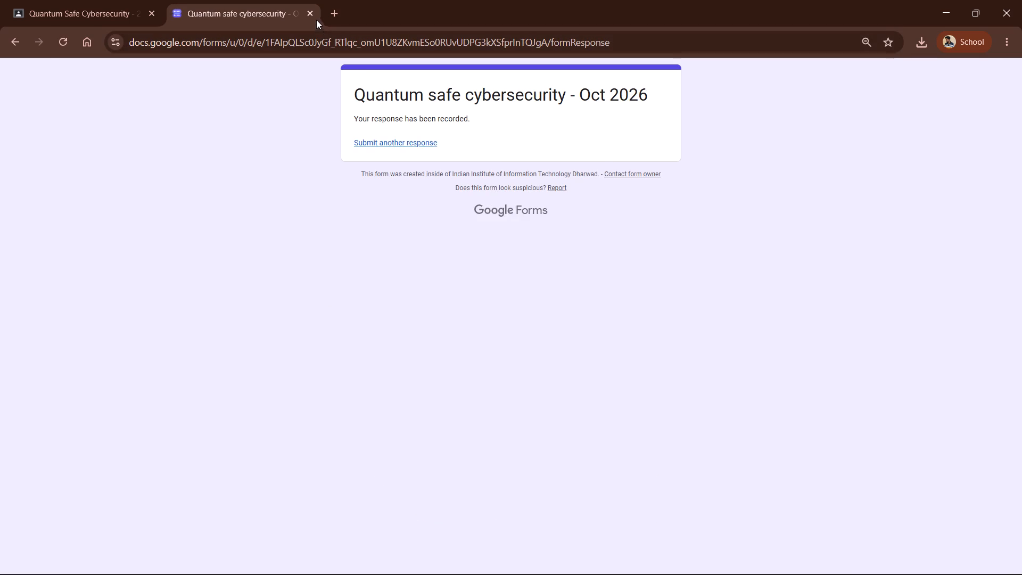
click(307, 7)
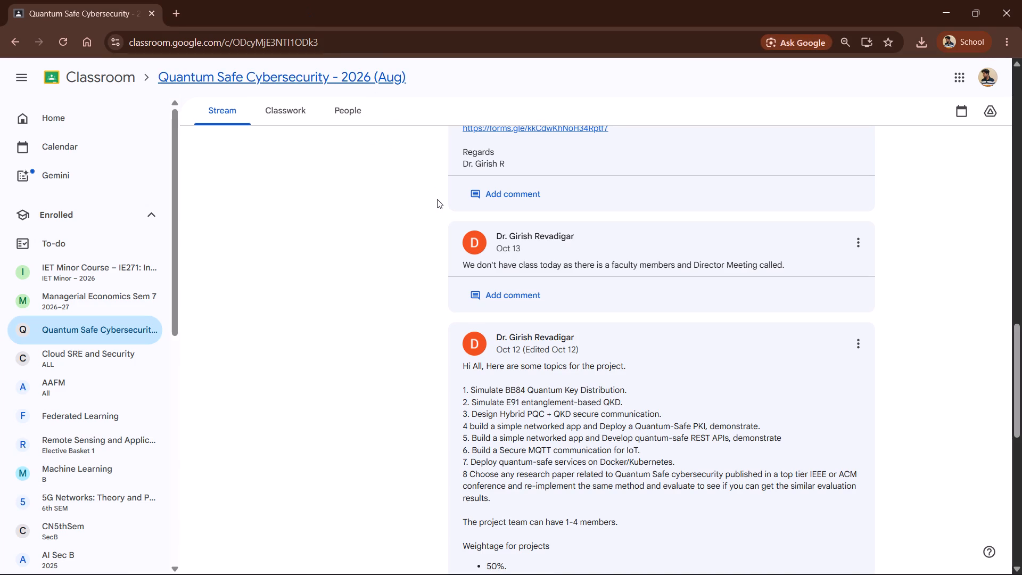
Close the Quantum Safe Cybersecurity Classroom page and the Visual Studio Code window.
scroll(466, 259, up, 8)
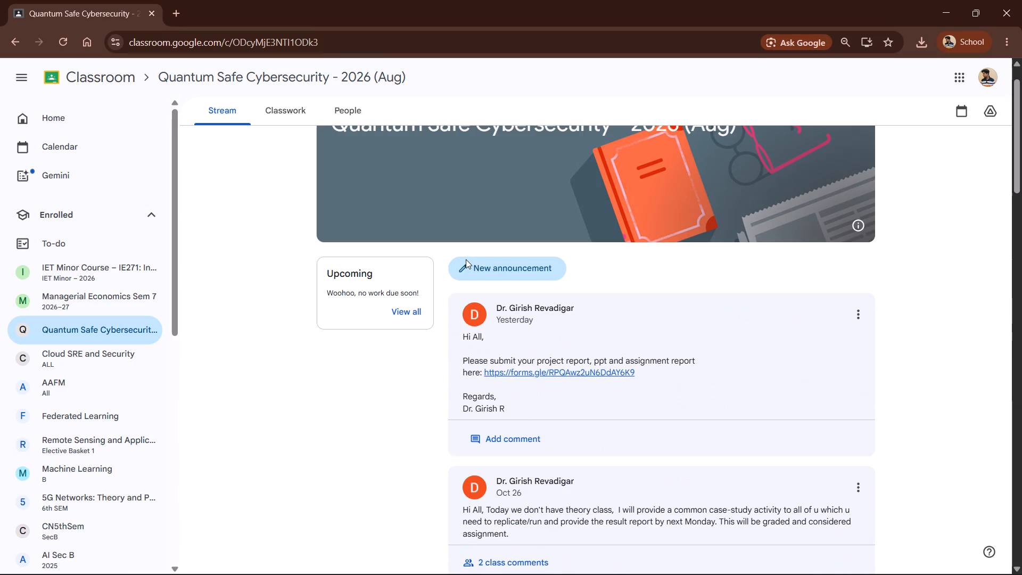
scroll(466, 259, up, 1)
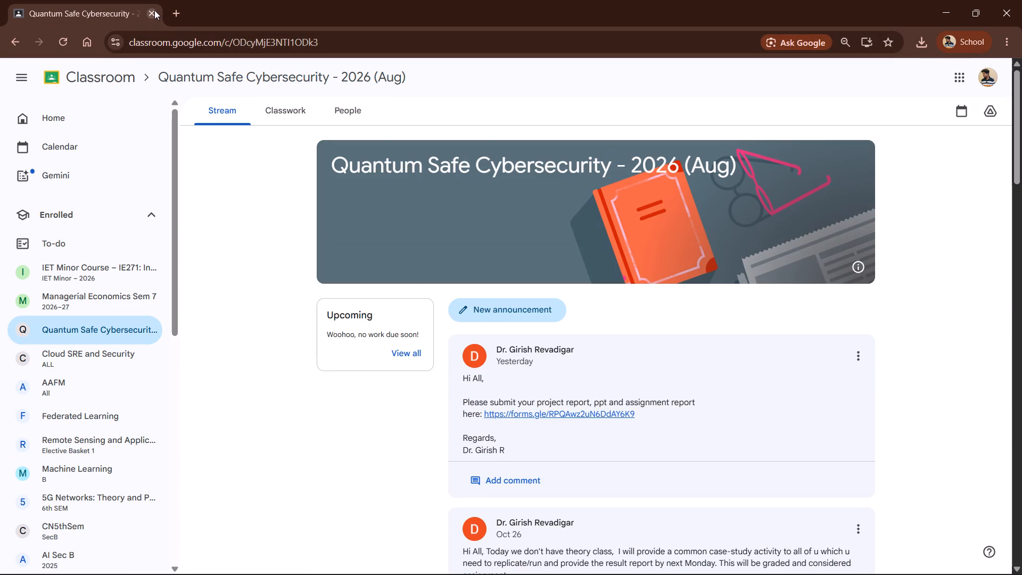
click(154, 10)
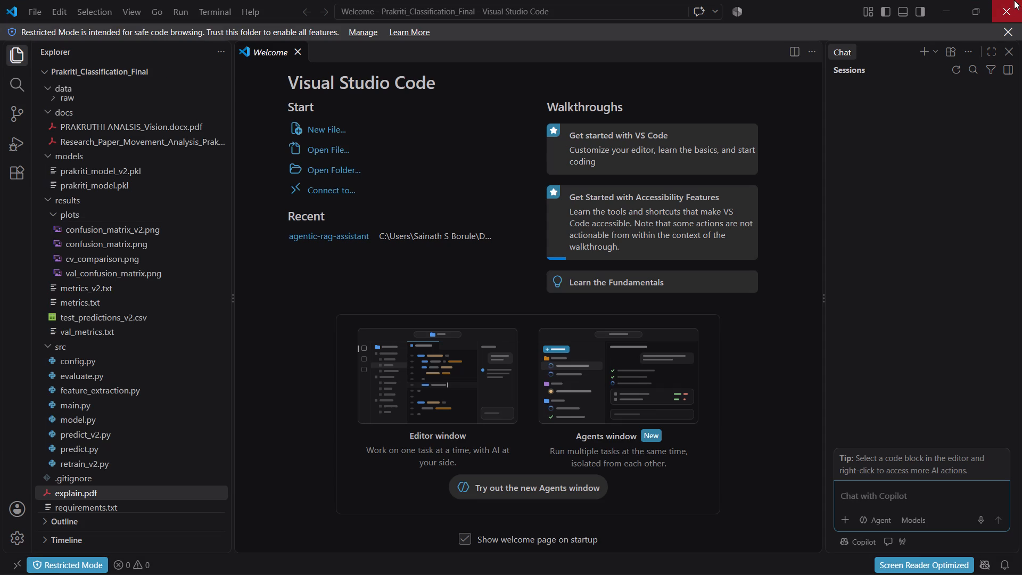
click(1014, 0)
click(1014, 0)
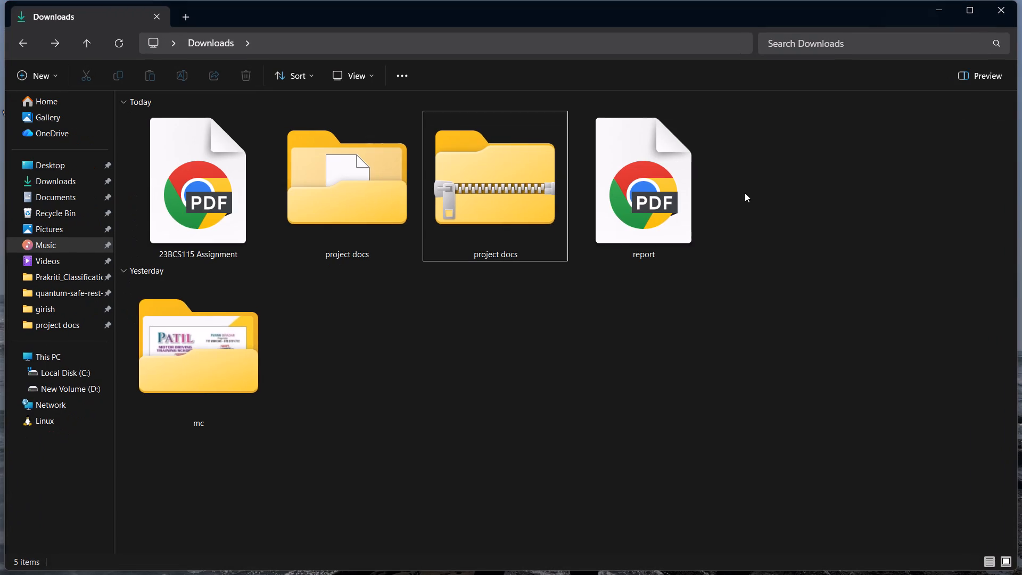
Delete the assignment PDF, the project docs folder and its zip, and the report PDF from Downloads, and close the window.
drag(747, 169, 259, 204)
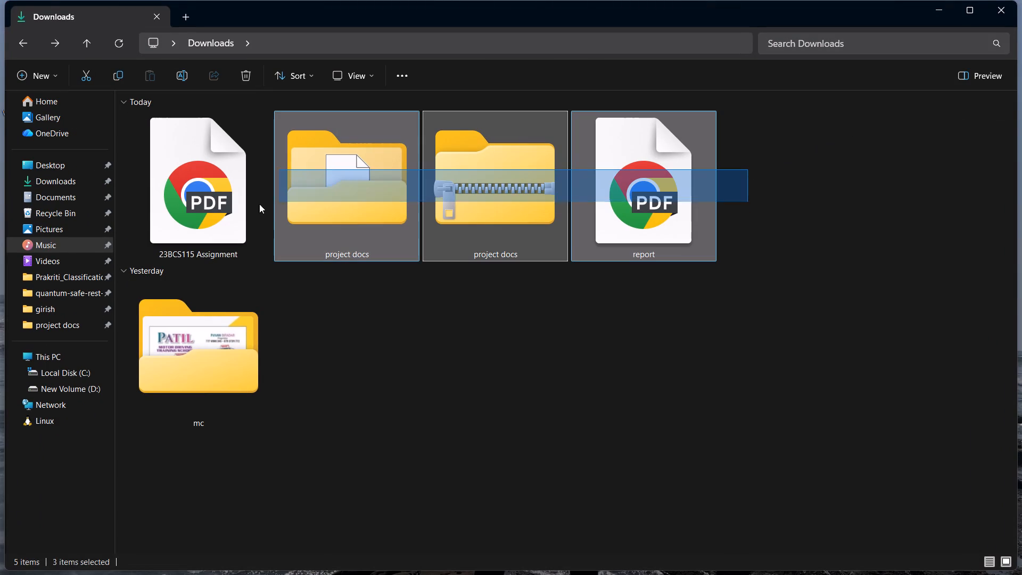
drag(259, 204, 228, 203)
key(Delete)
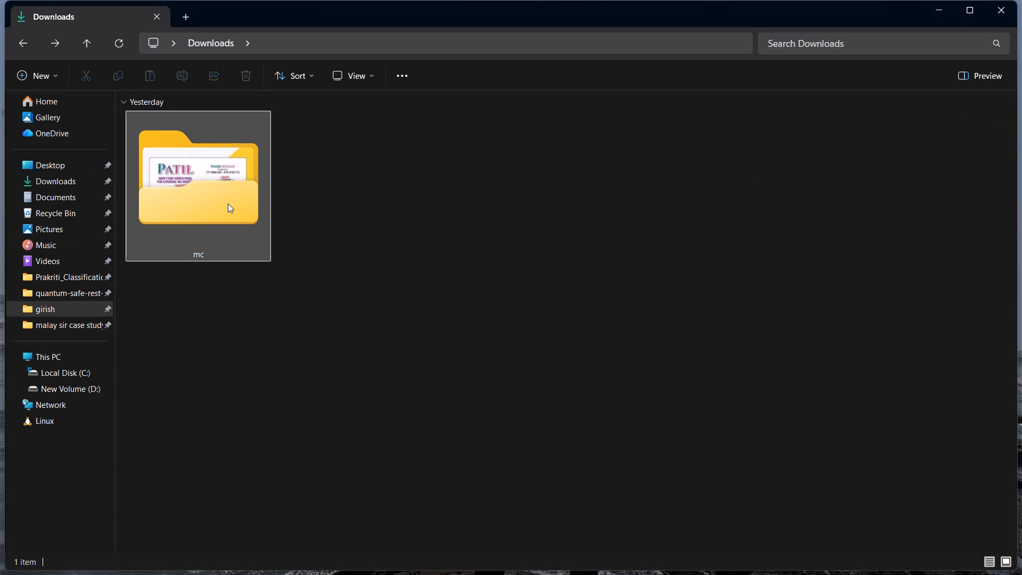
drag(1021, 0, 1011, 14)
click(974, 26)
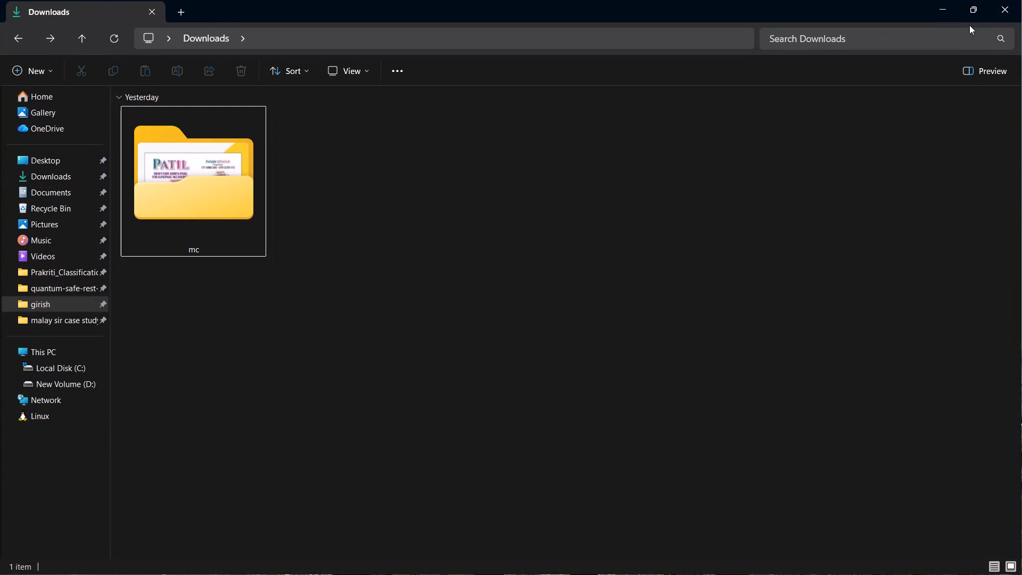
click(1016, 0)
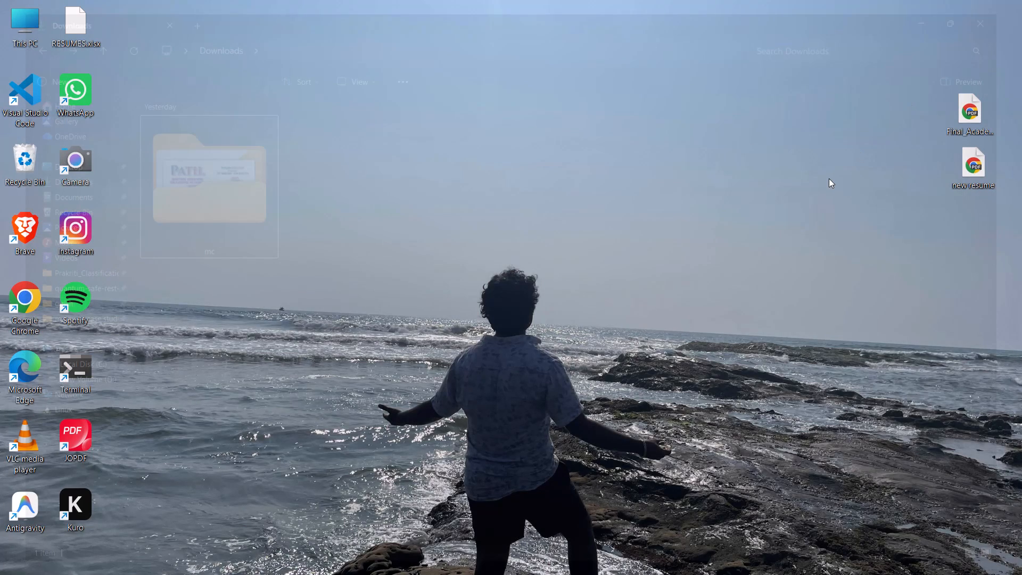
Launch the Kuro app through Windows search.
key(k)
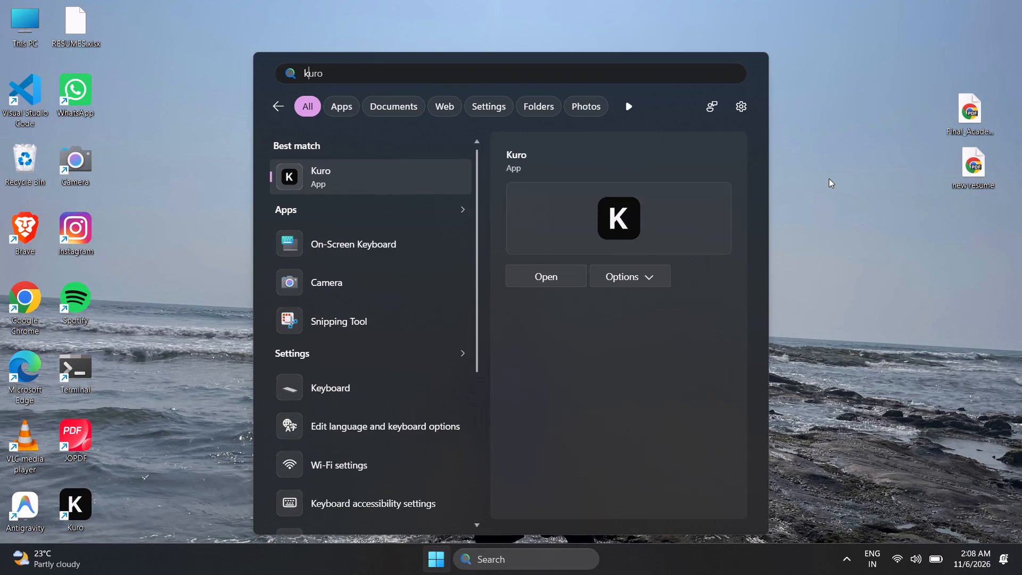
key(Return)
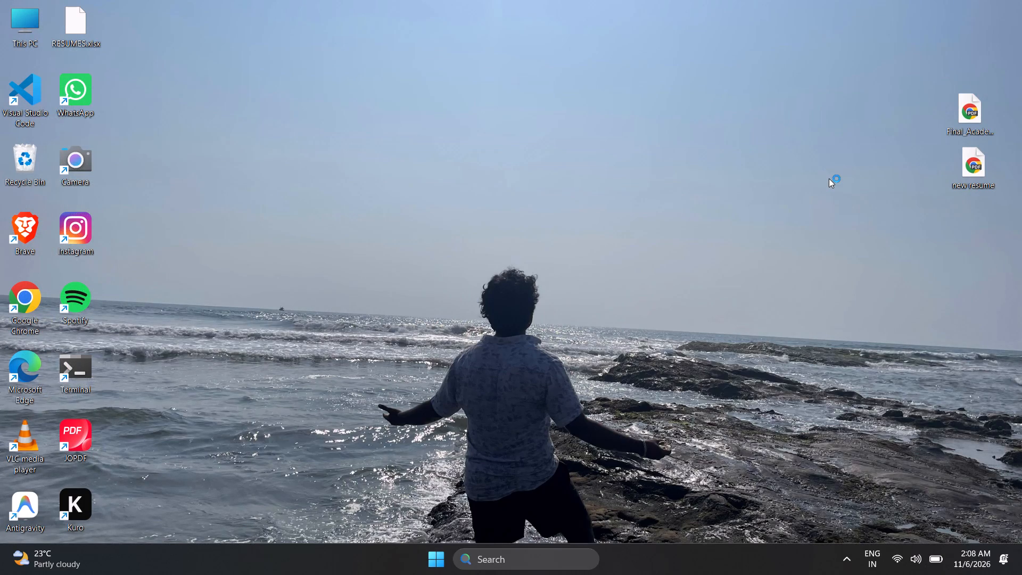
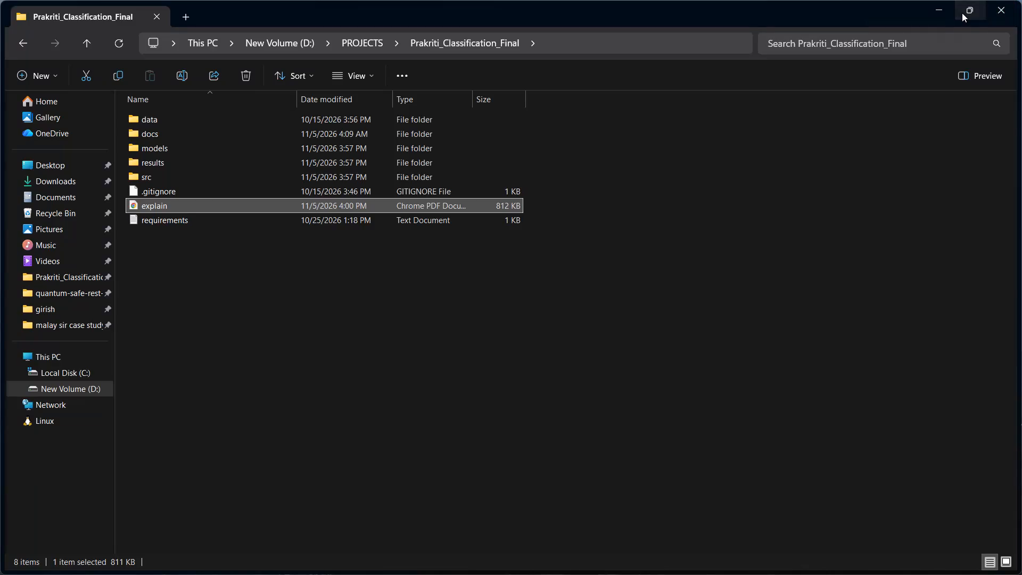
Close the Prakriti_Classification_Final folder window.
click(996, 4)
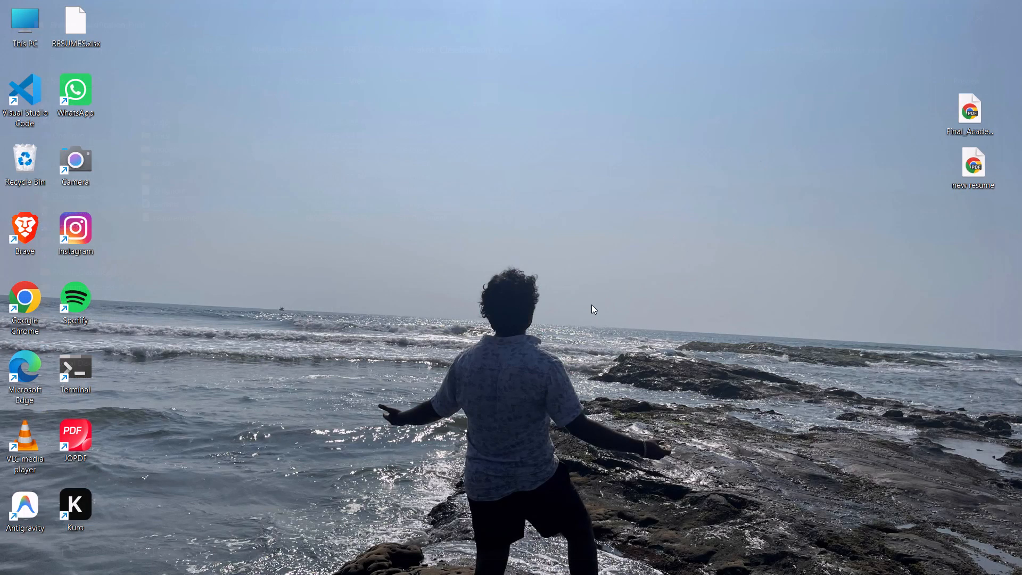
Bring up the Windows power-user list of system tools and shutdown options.
key(super+x)
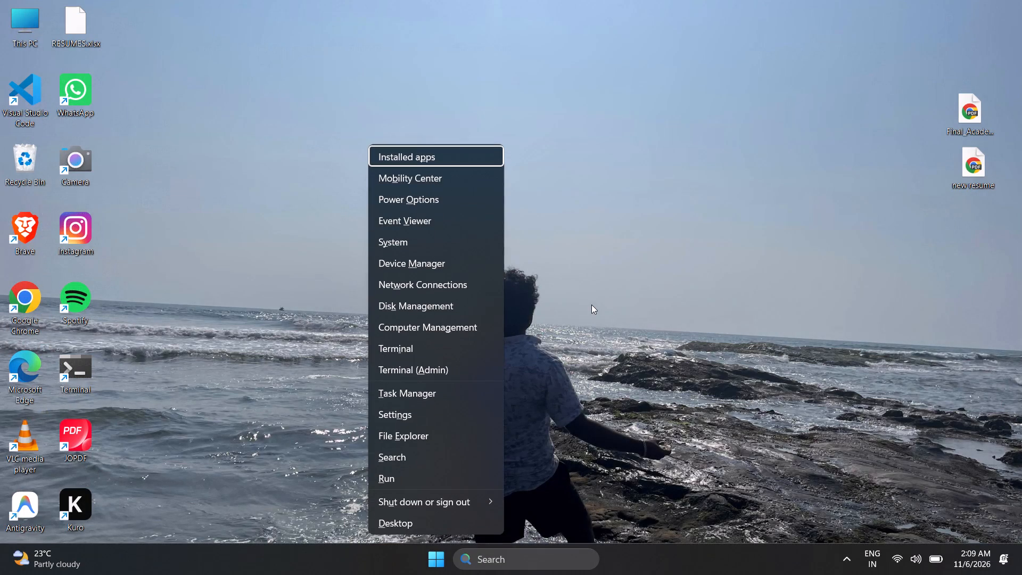